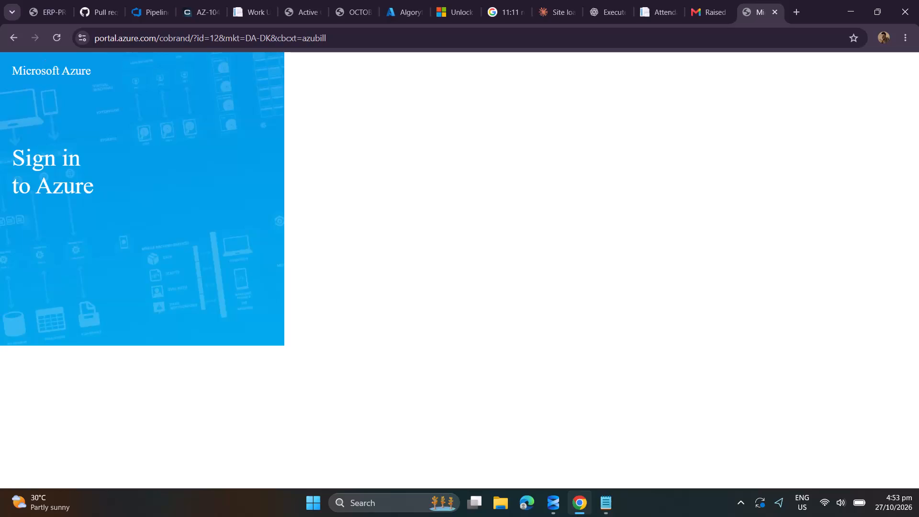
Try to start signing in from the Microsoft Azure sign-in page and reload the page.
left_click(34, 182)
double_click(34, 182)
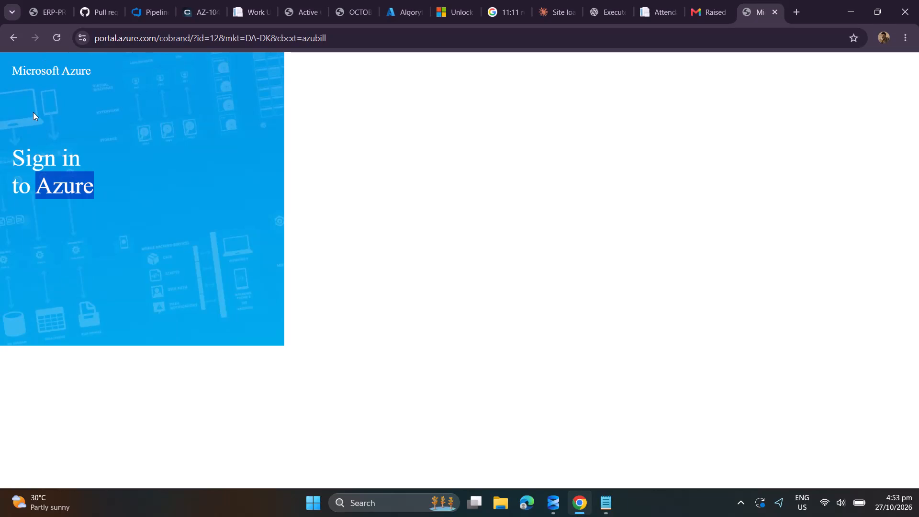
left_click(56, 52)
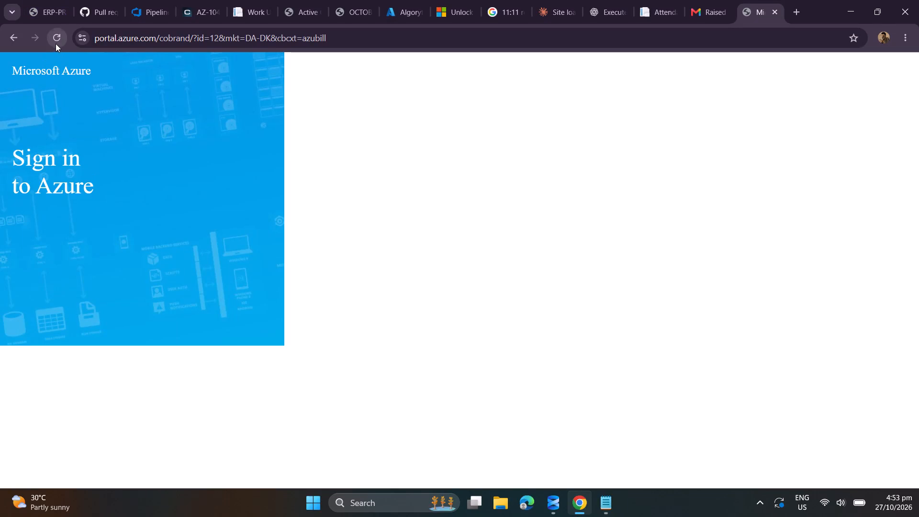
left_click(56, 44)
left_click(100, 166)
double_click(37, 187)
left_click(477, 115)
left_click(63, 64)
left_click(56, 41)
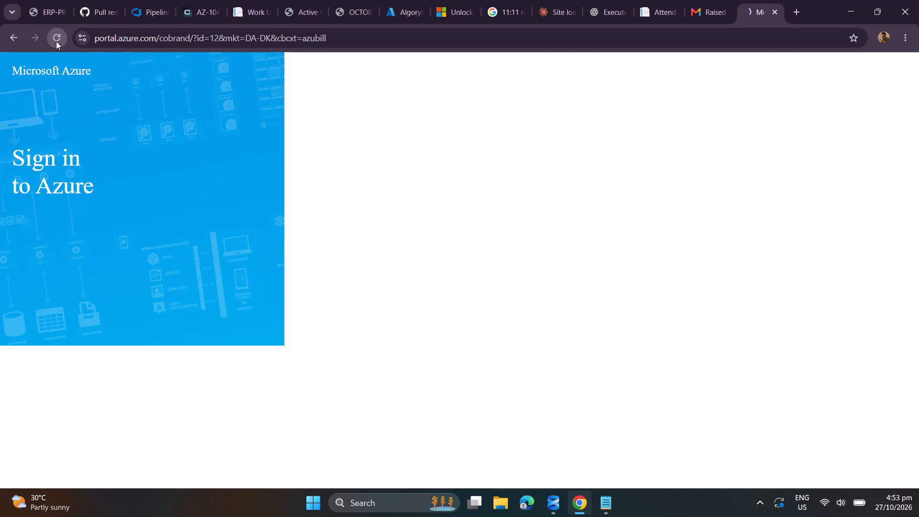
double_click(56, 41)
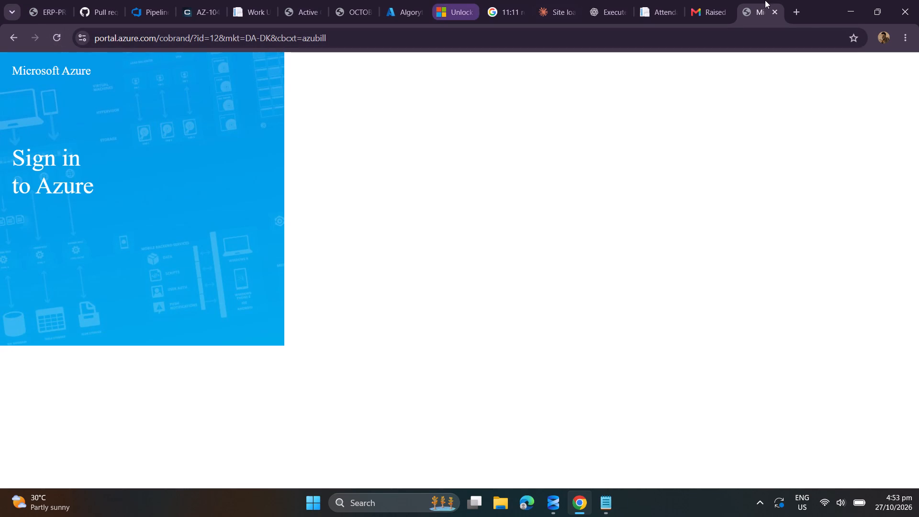
Open aqua.algorytham.com in a new browser tab.
left_click(798, 16)
type("aqu")
key("Return")
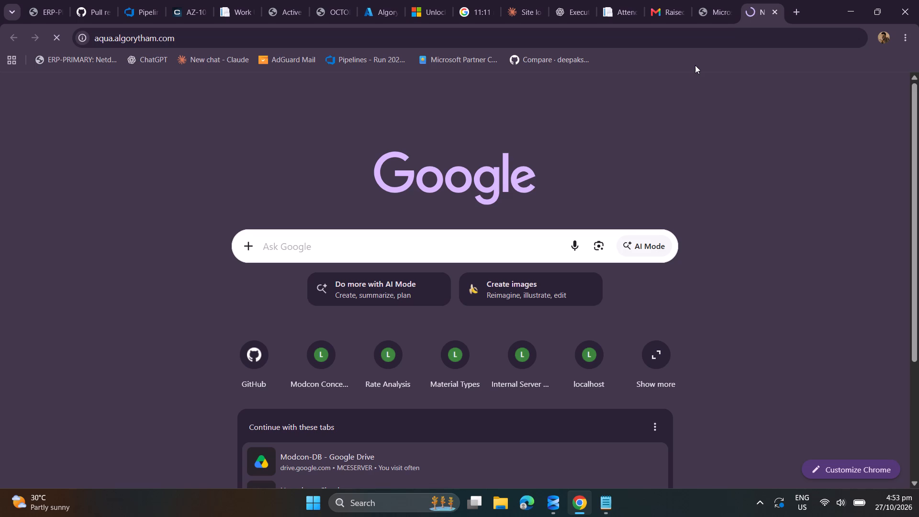
Search the web for the Azure portal in another new browser tab.
left_click(799, 7)
type("azure")
key("space")
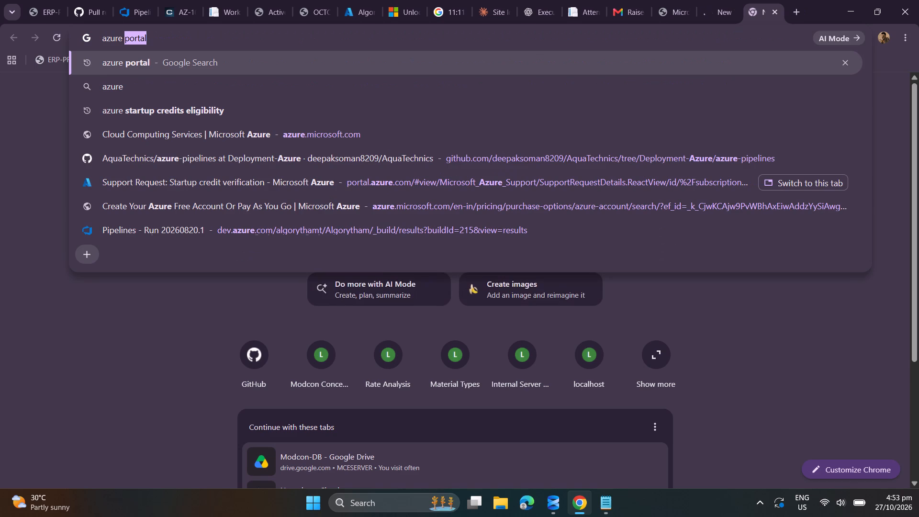
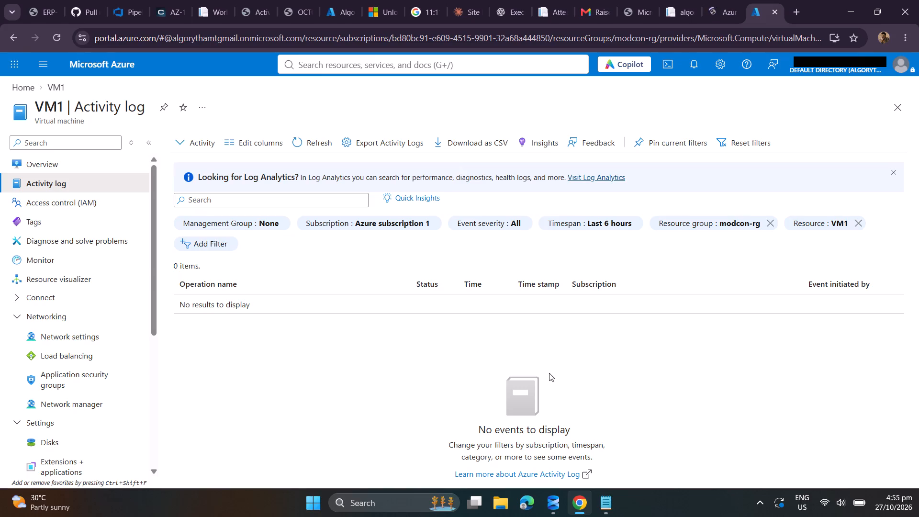
Look through VM1's resource sections from its activity log page and open the virtual machine's overview.
scroll(549, 373, "down", 1)
scroll(129, 426, "down", 2)
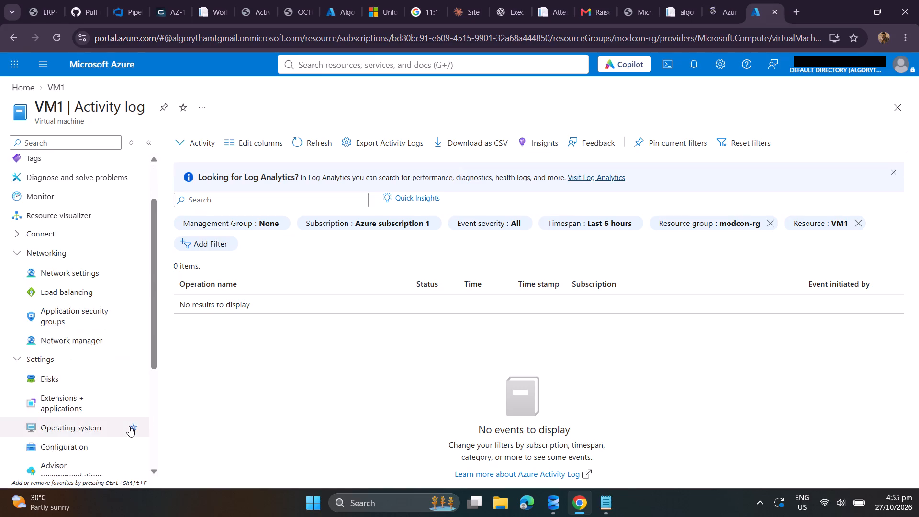
scroll(129, 426, "down", 2)
scroll(129, 426, "up", 4)
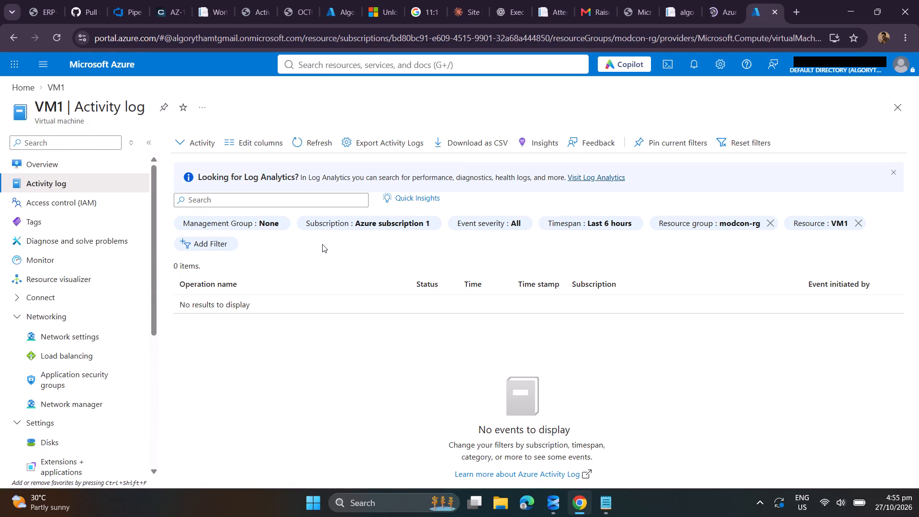
scroll(322, 244, "down", 2)
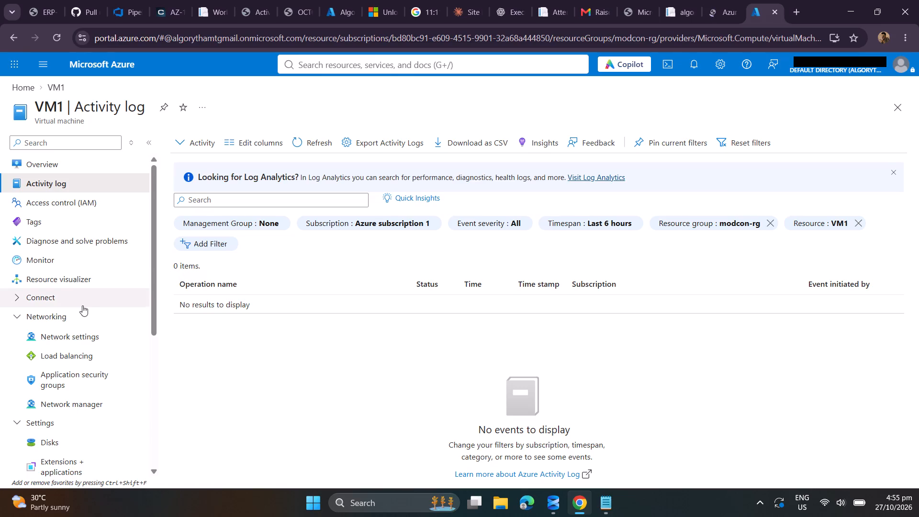
scroll(82, 305, "down", 1)
scroll(82, 305, "up", 3)
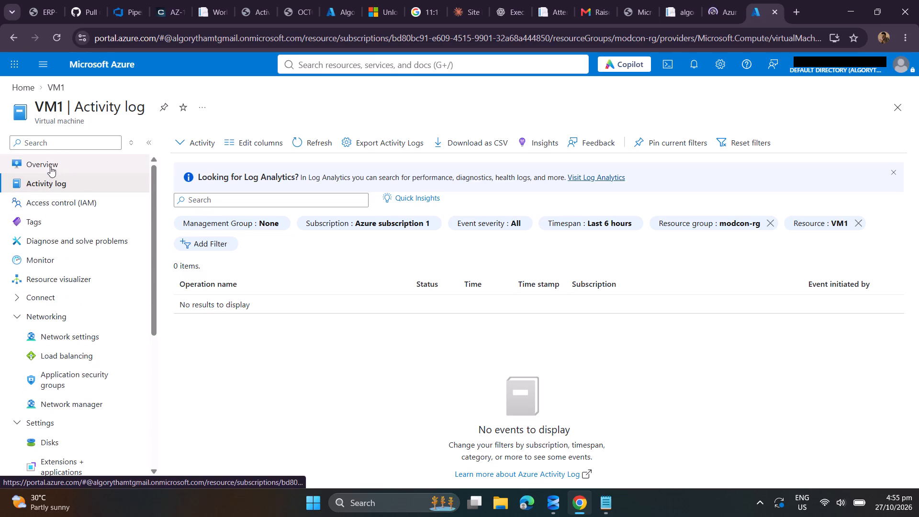
left_click(51, 171)
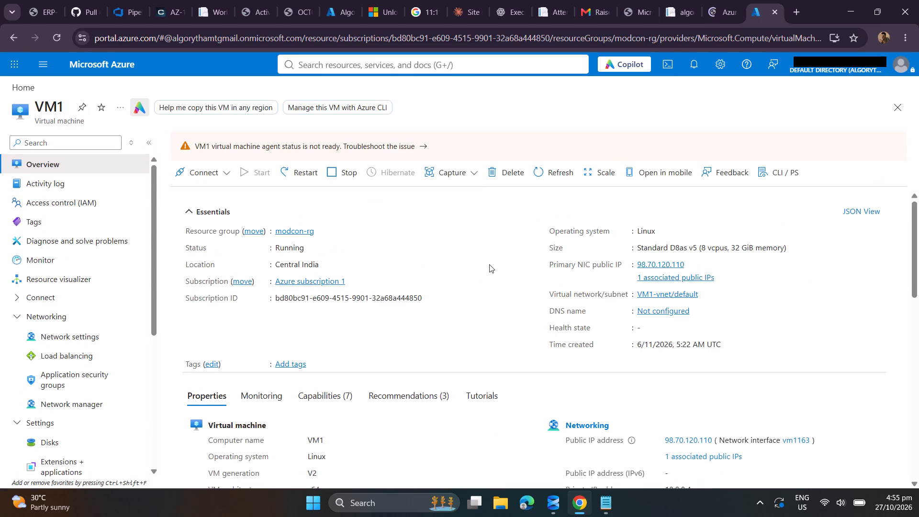
Open the troubleshooting help for VM1's agent status issue.
left_click(418, 142)
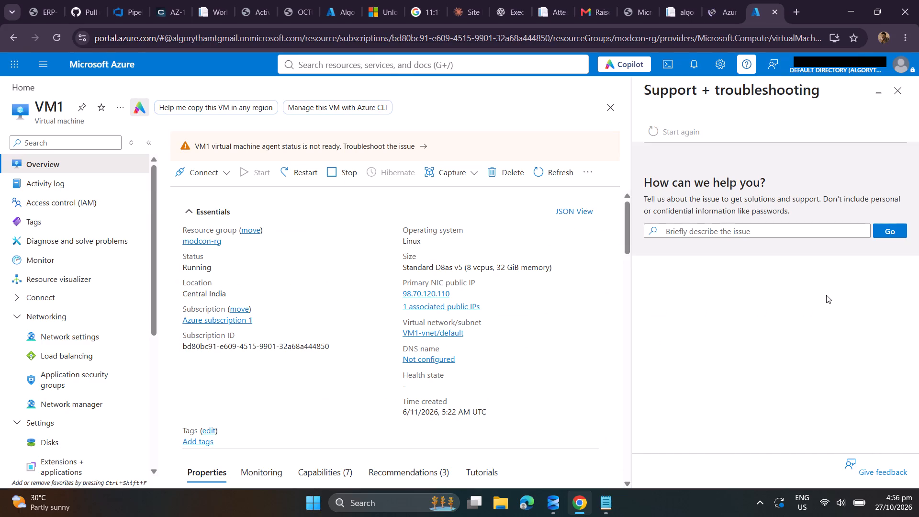
scroll(826, 295, "down", 1)
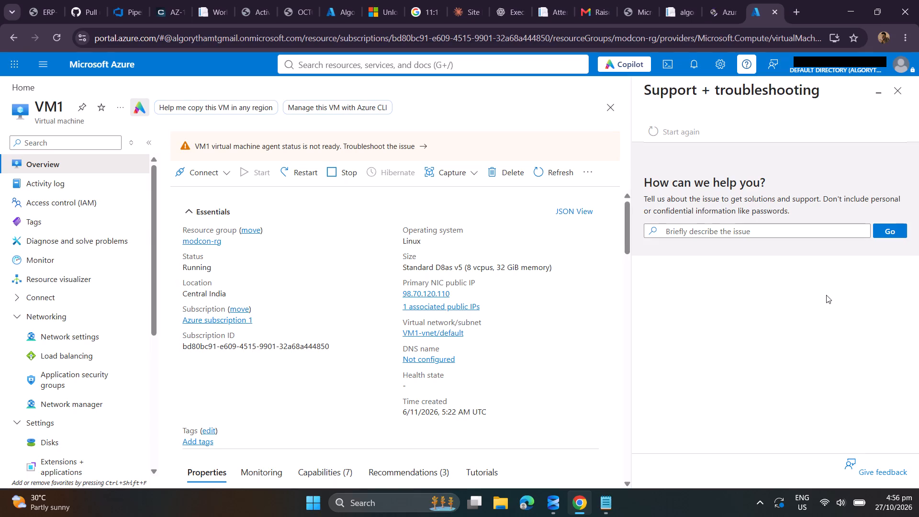
scroll(826, 295, "down", 1)
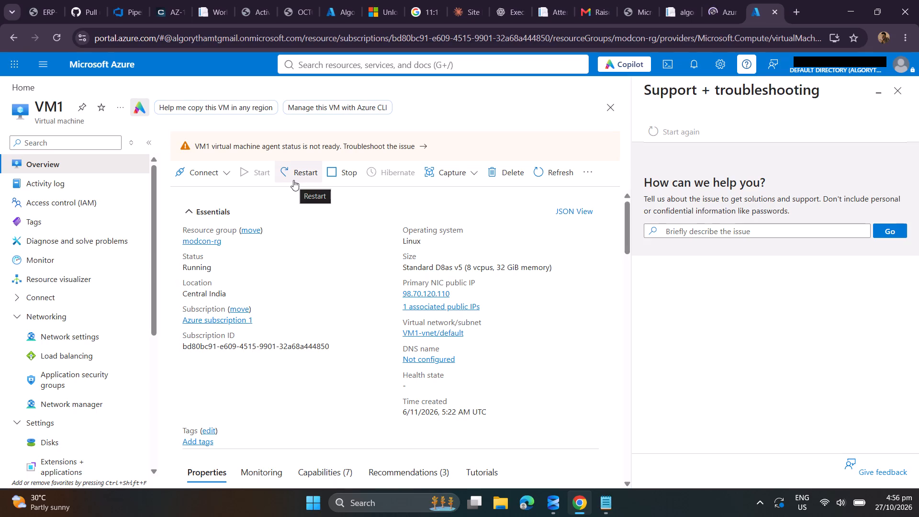
Restart the virtual machine VM1 and confirm the restart.
left_click(293, 180)
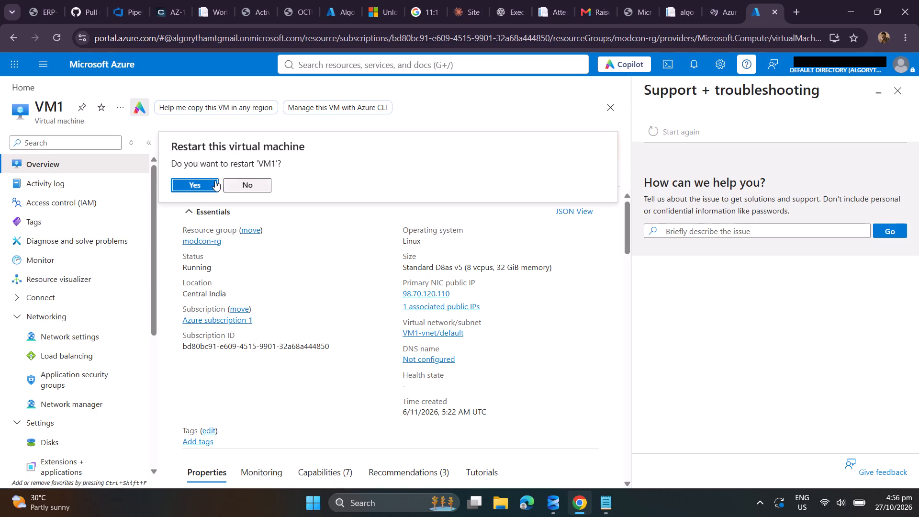
left_click(206, 181)
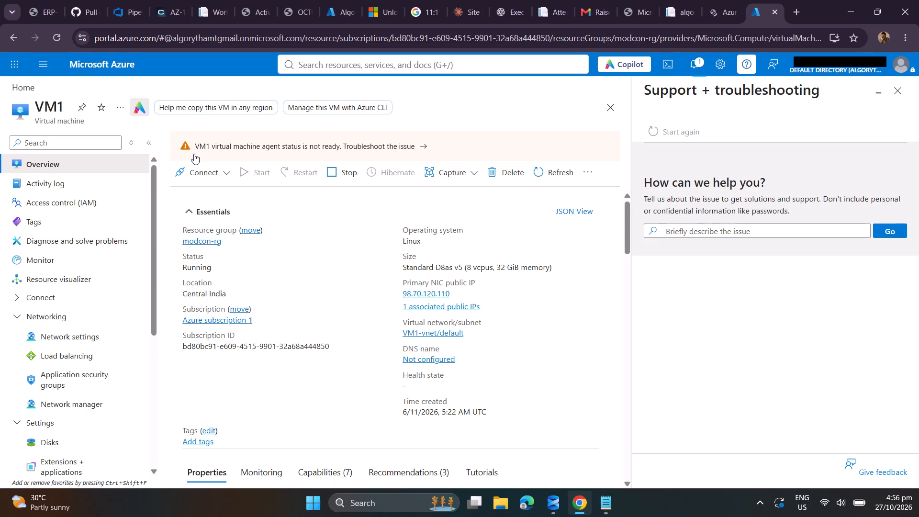
View the connection options for VM1 without choosing one, and close the Support + troubleshooting pane.
left_click(219, 174)
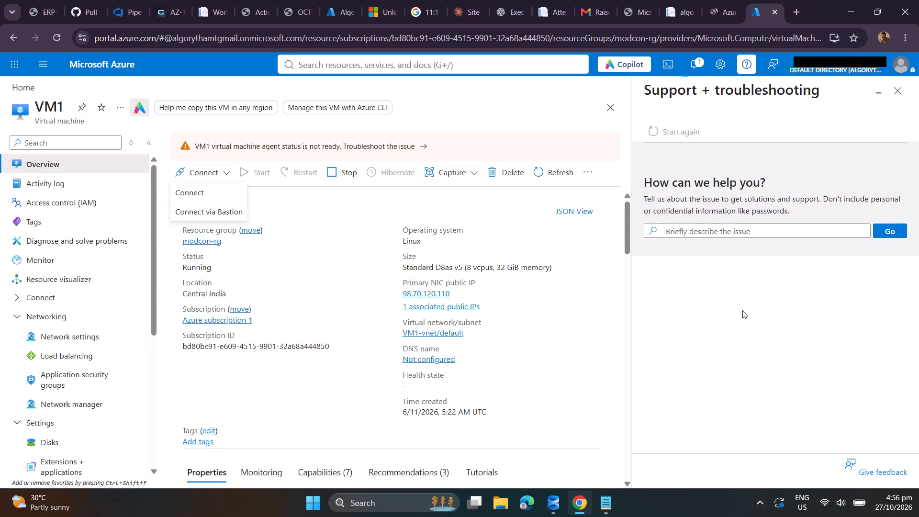
left_click(742, 310)
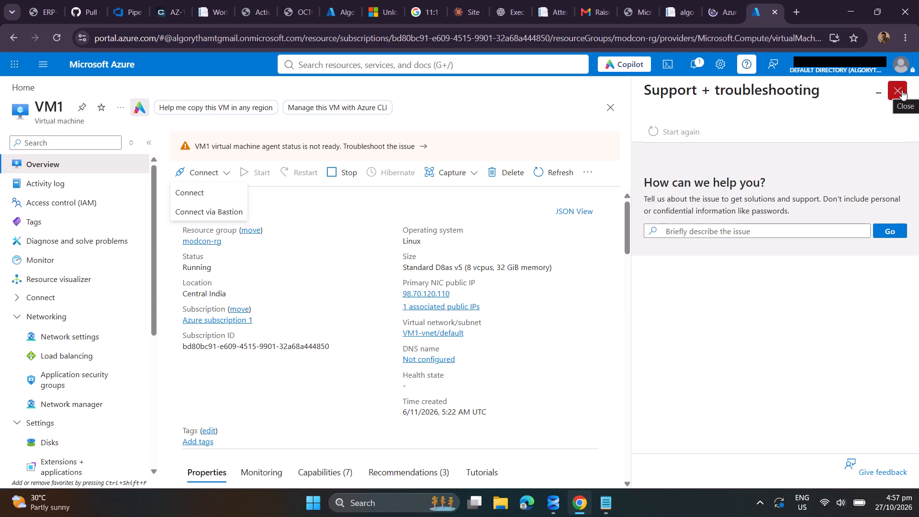
left_click(902, 90)
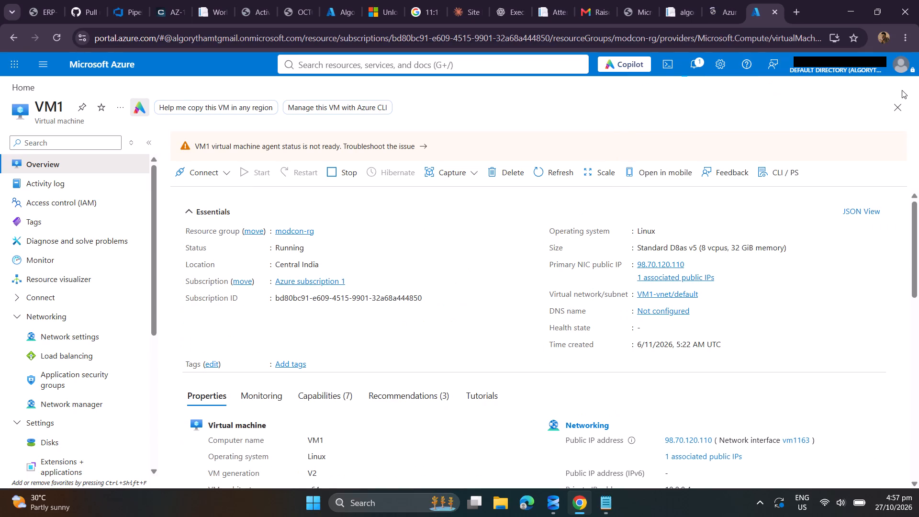
Check the progress of the VM1 restart in the notifications and review the virtual machine's properties.
left_click(697, 68)
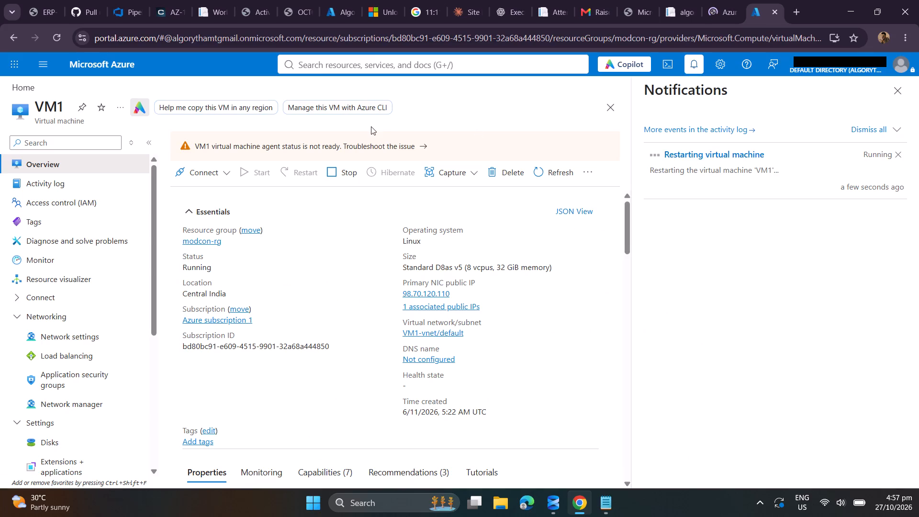
scroll(351, 192, "down", 5)
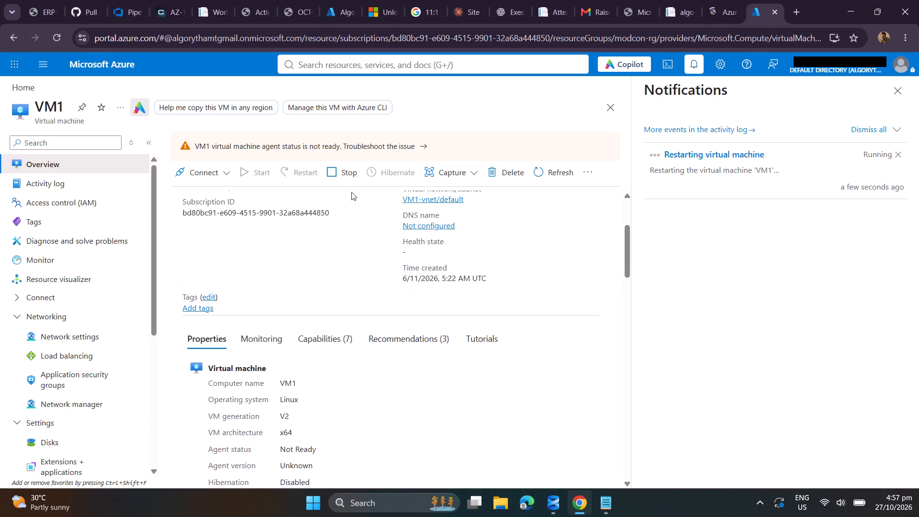
scroll(351, 192, "down", 3)
scroll(351, 192, "up", 5)
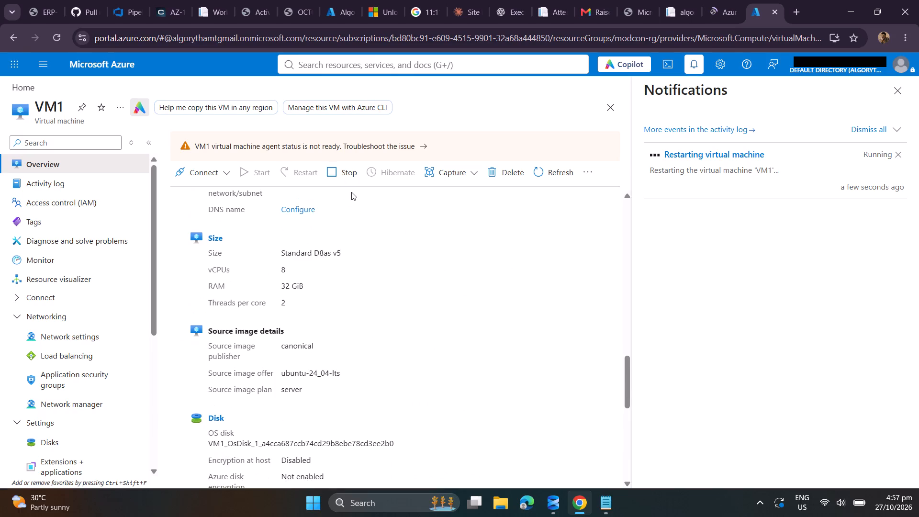
scroll(351, 192, "up", 6)
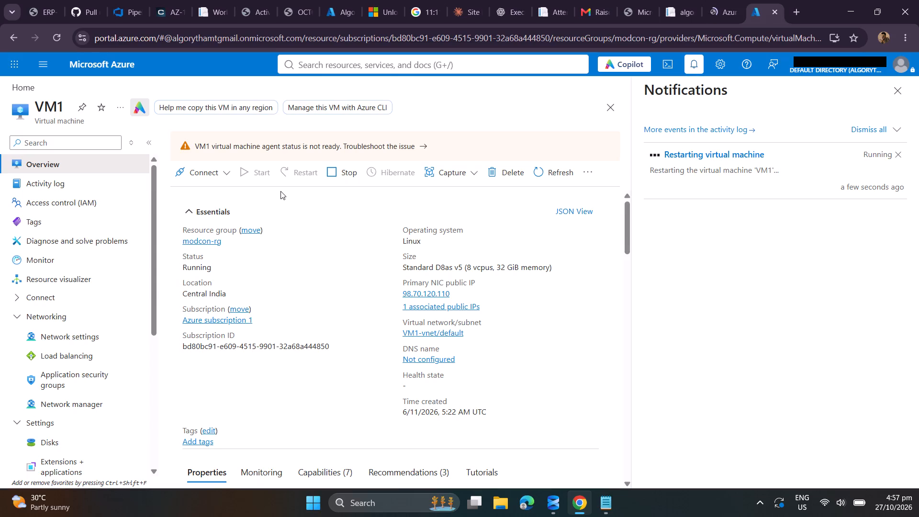
Reopen the agent status troubleshooting help and examine VM1's properties through to the disk and auto-shutdown details.
left_click(299, 145)
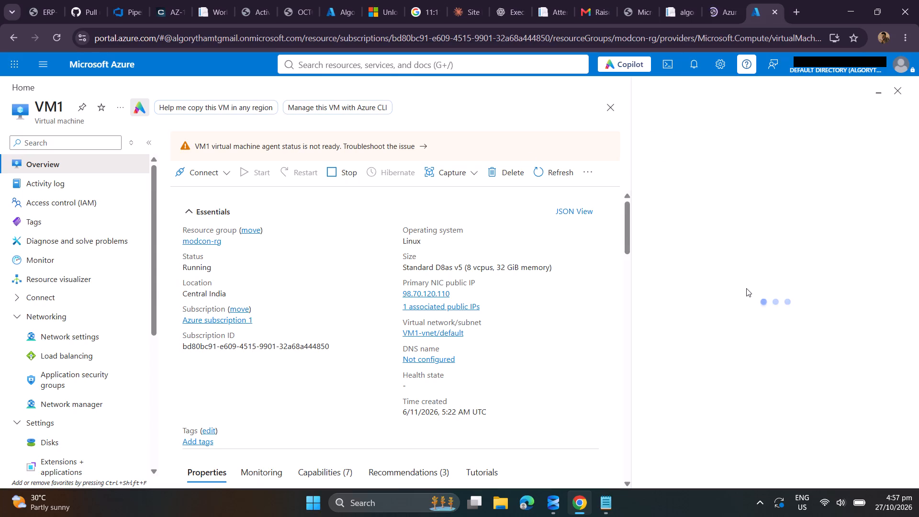
scroll(746, 288, "down", 3)
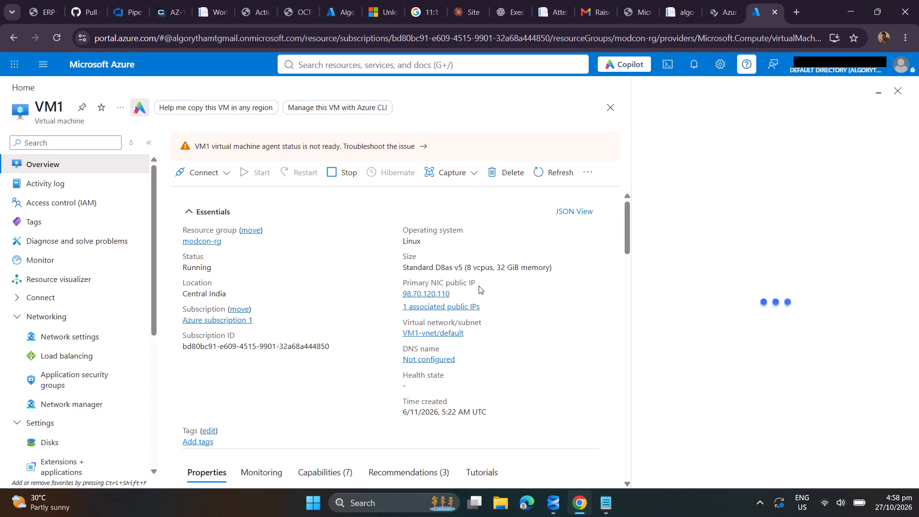
scroll(479, 286, "down", 7)
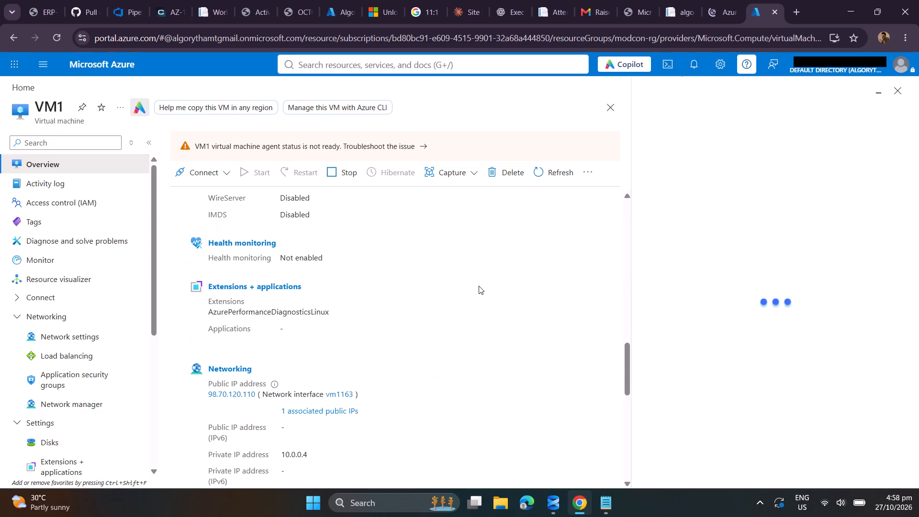
scroll(479, 286, "down", 4)
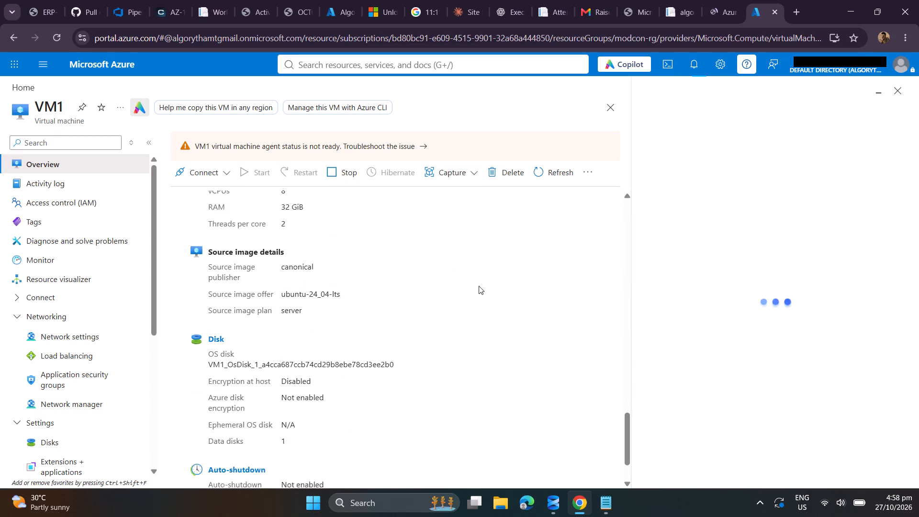
scroll(479, 286, "down", 1)
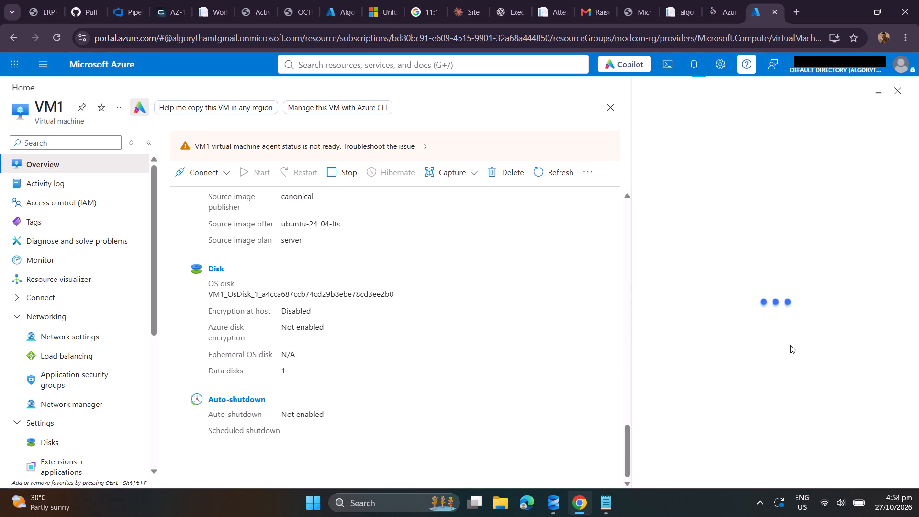
scroll(790, 345, "down", 1)
scroll(790, 345, "up", 3)
Check the restart notification and inspect the Restart Virtual Machine operation's events in the activity log.
left_click(699, 70)
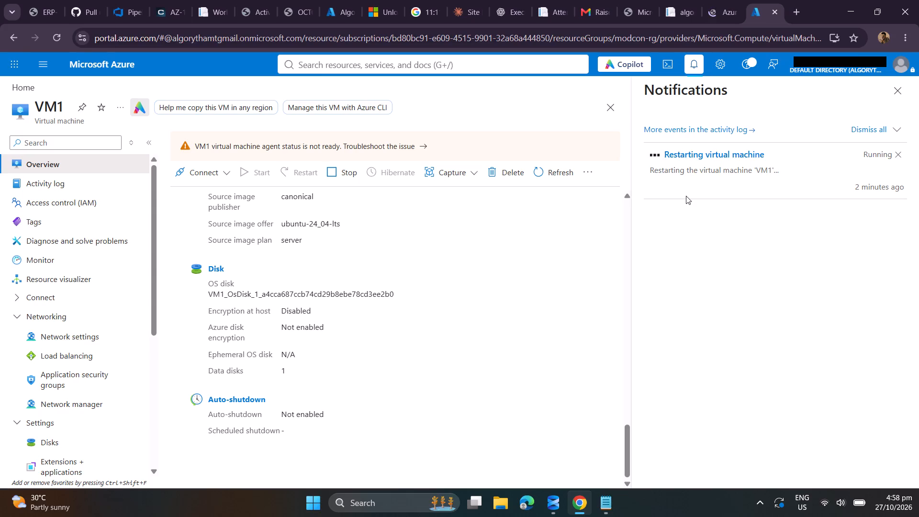
left_click(747, 132)
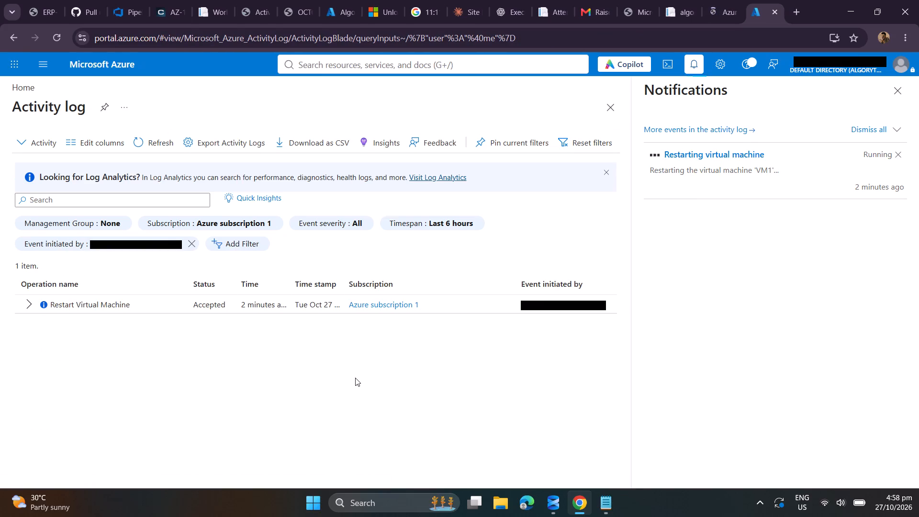
left_click(31, 307)
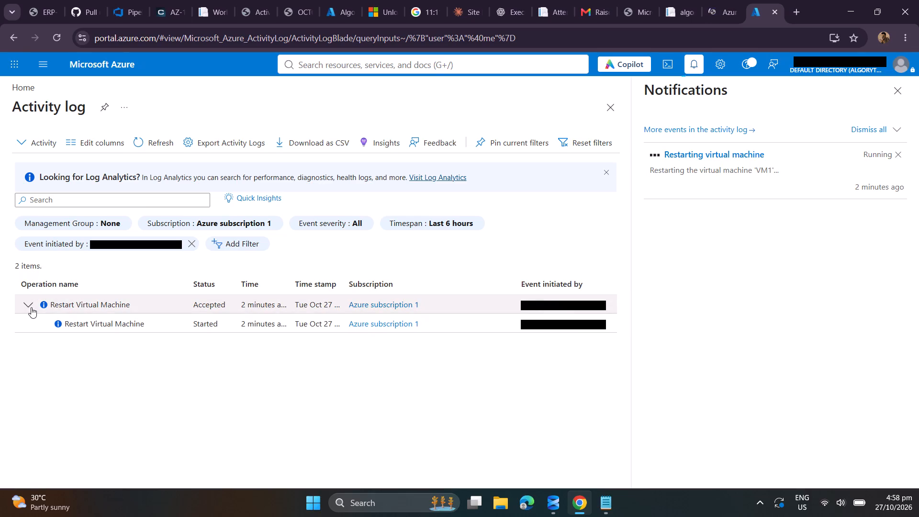
left_click(31, 307)
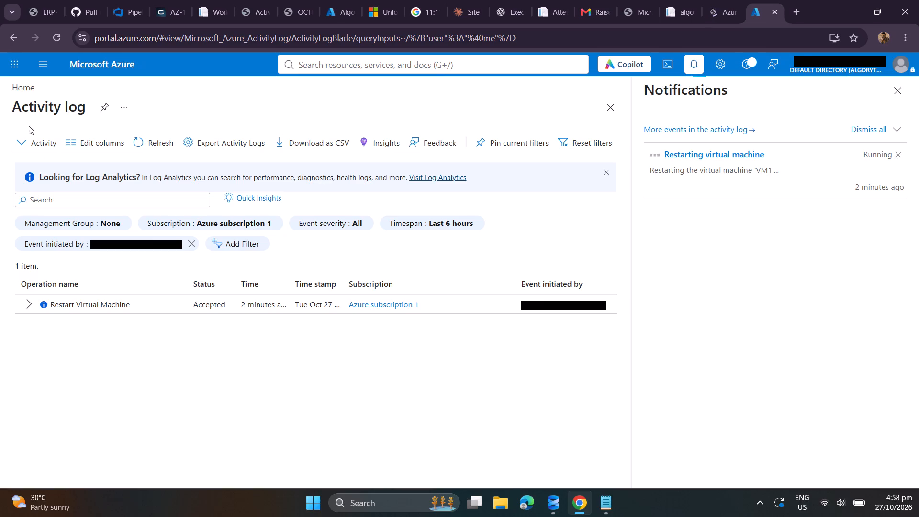
left_click(28, 93)
Return to VM1's overview from the Restarting virtual machine notification.
left_click(687, 152)
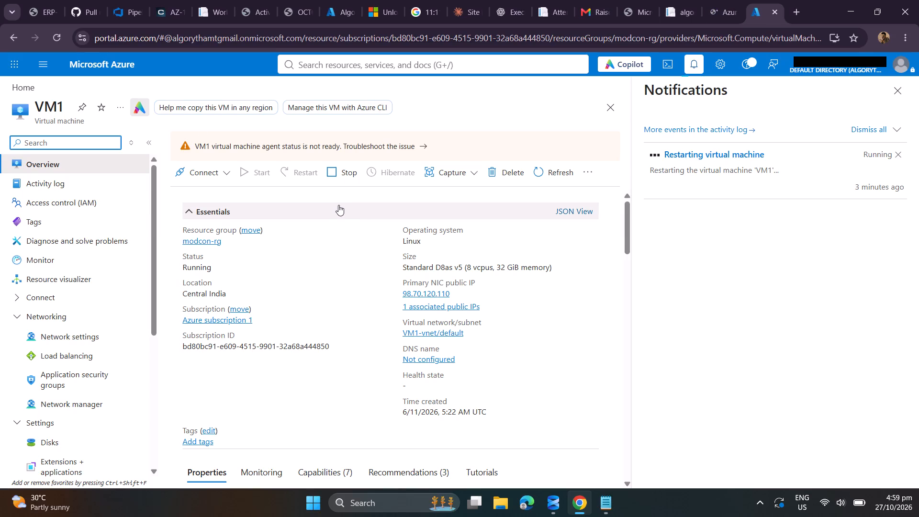
Try to select the text of the agent status message on VM1's overview.
left_click_drag(191, 145, 261, 144)
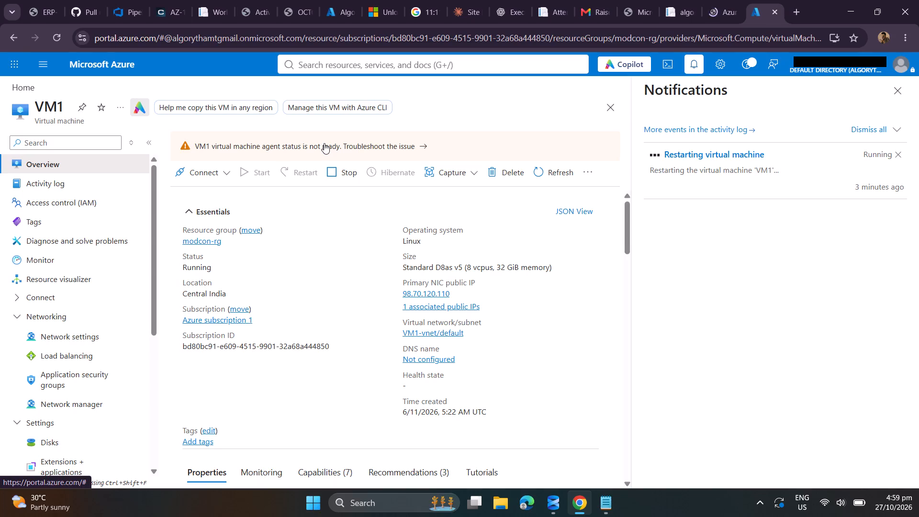
key("Insert")
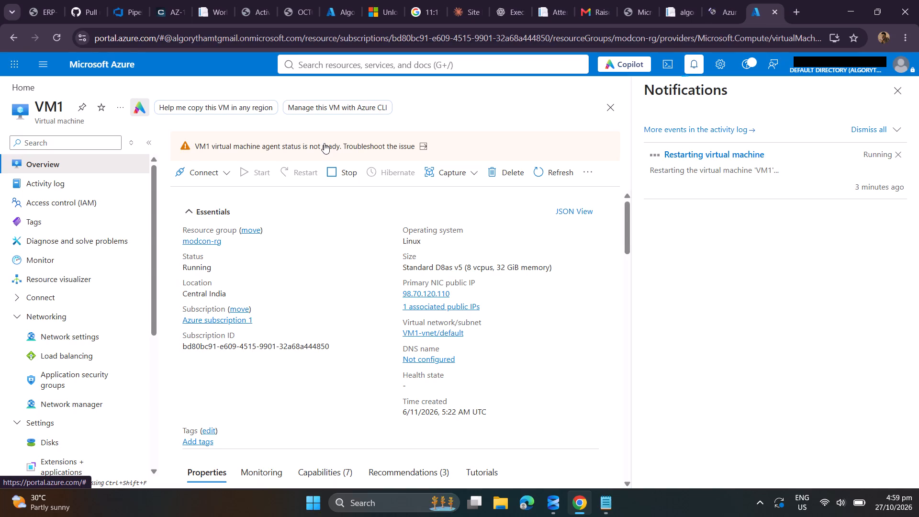
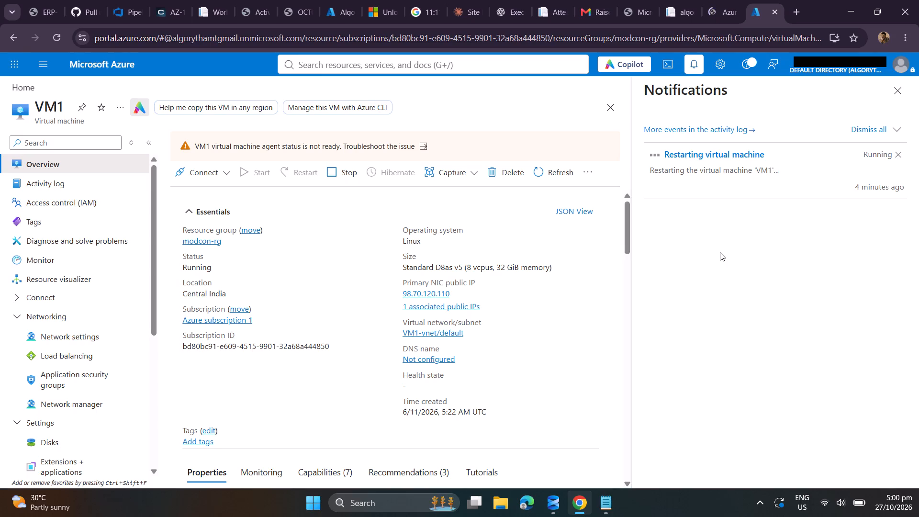
Check the aqua.algorytham.com page for its connection status.
left_click(714, 2)
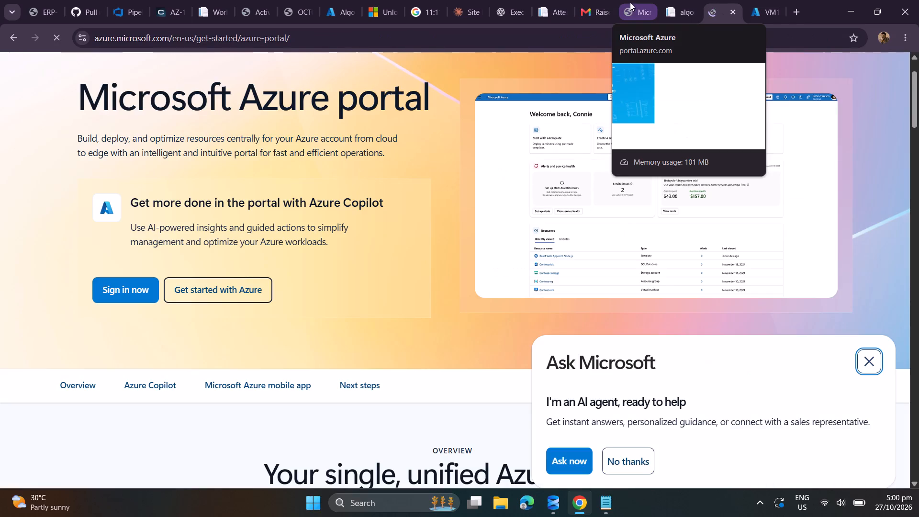
left_click(672, 8)
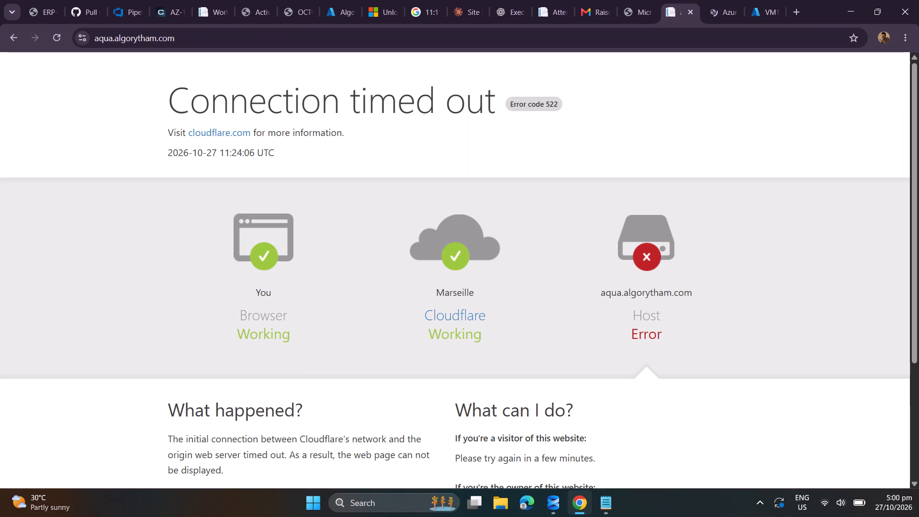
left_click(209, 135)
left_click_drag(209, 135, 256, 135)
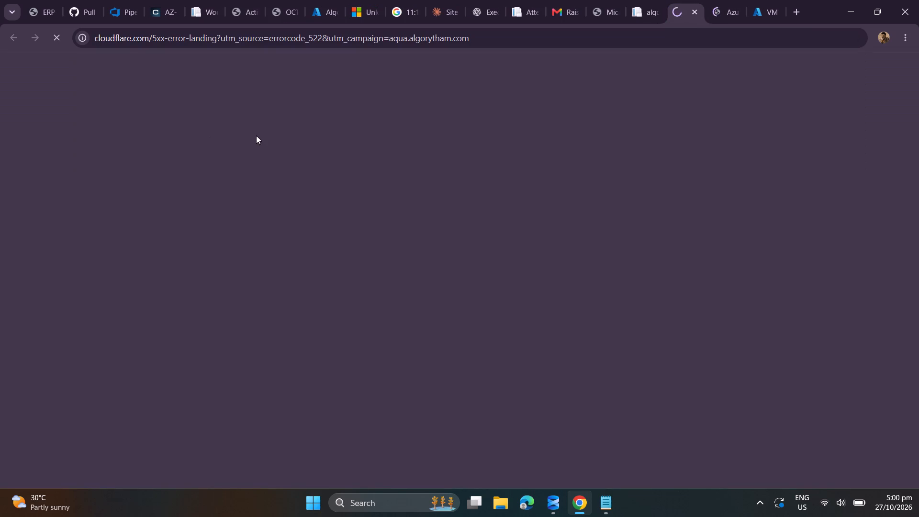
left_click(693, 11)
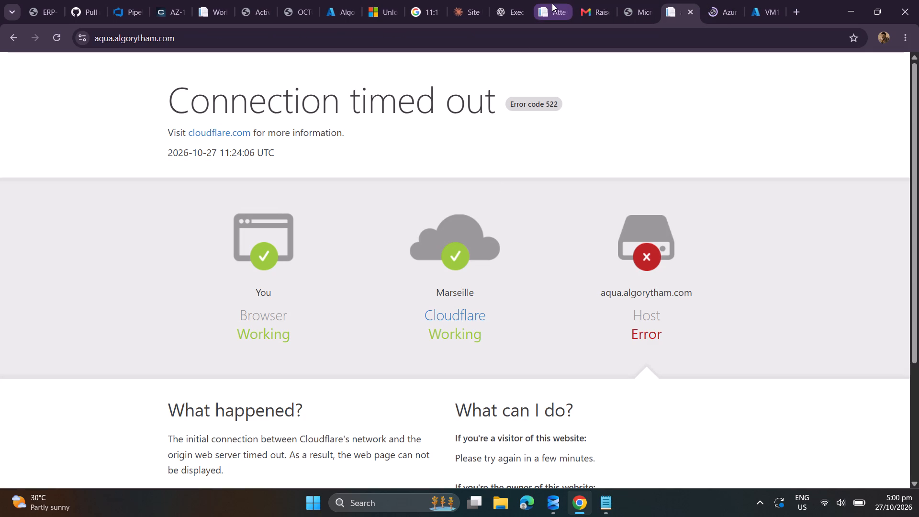
Switch to the Algorytham ERP Pro dashboard at alt.algorytham.com and reload it.
left_click(552, 3)
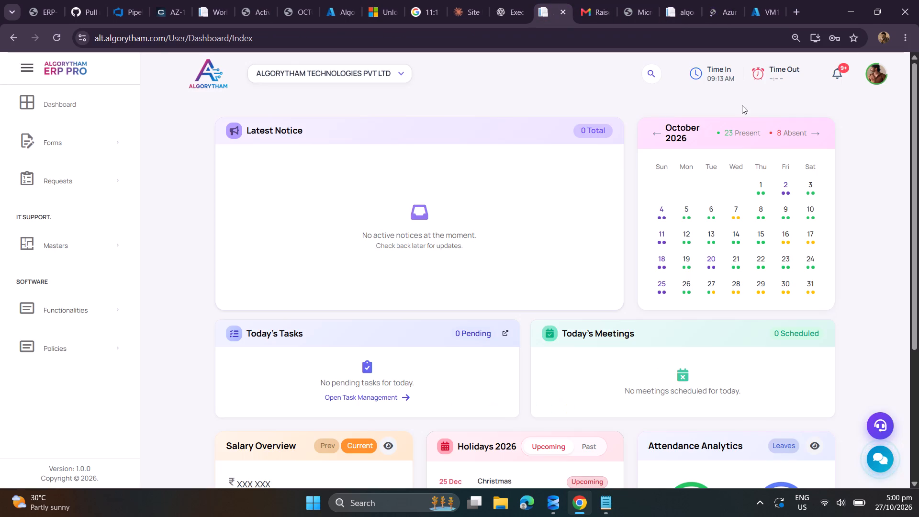
left_click(56, 39)
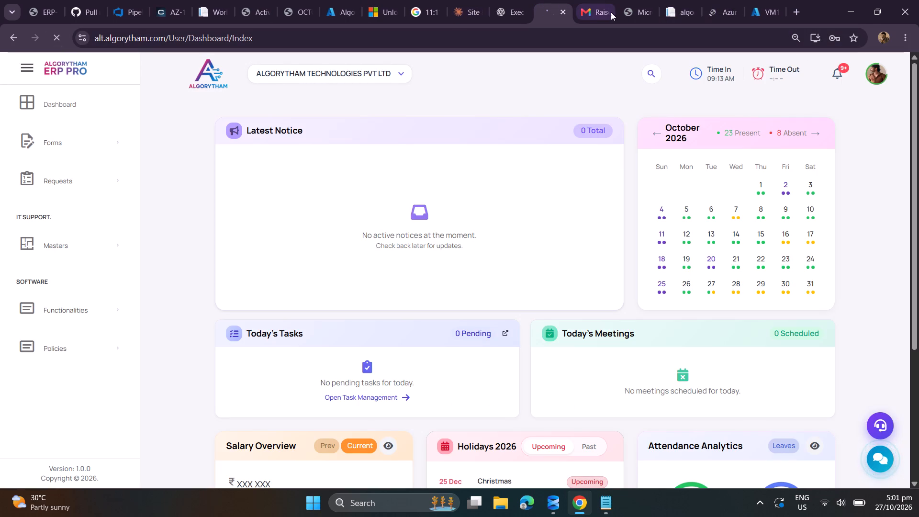
Return to VM1's overview in the Azure portal and check the restart notification.
left_click(723, 12)
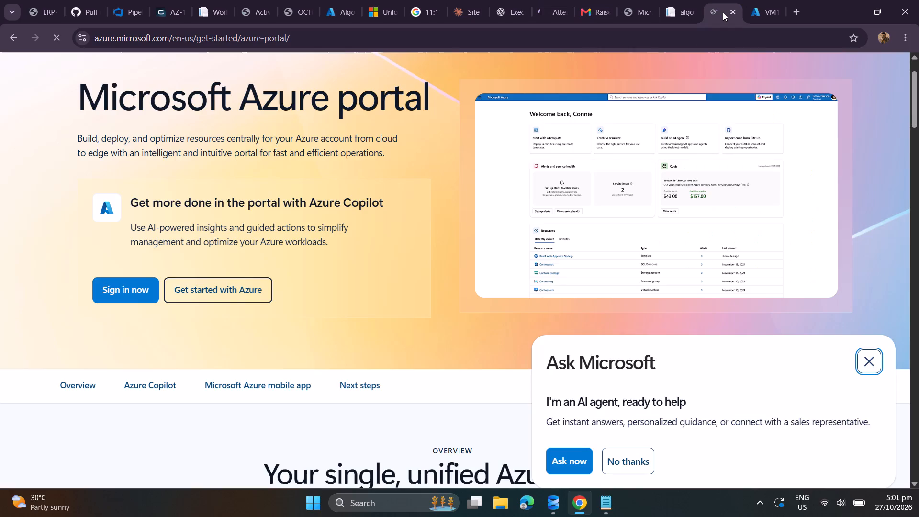
left_click(754, 13)
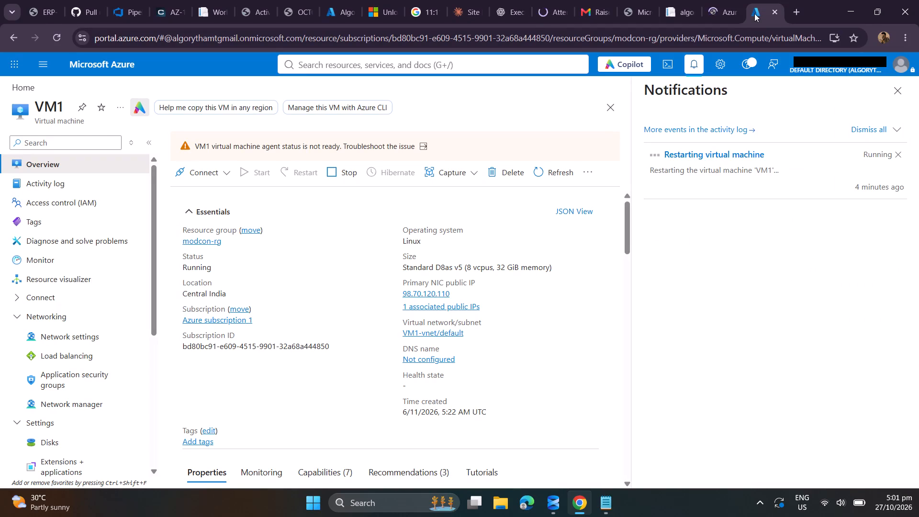
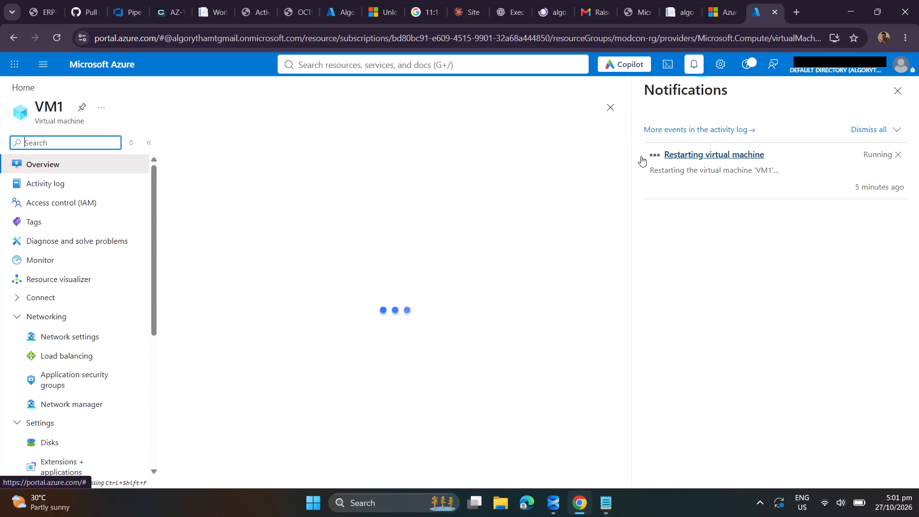
Review VM1's monitoring data for the last 24 hours and open its health events.
scroll(297, 247, "down", 1)
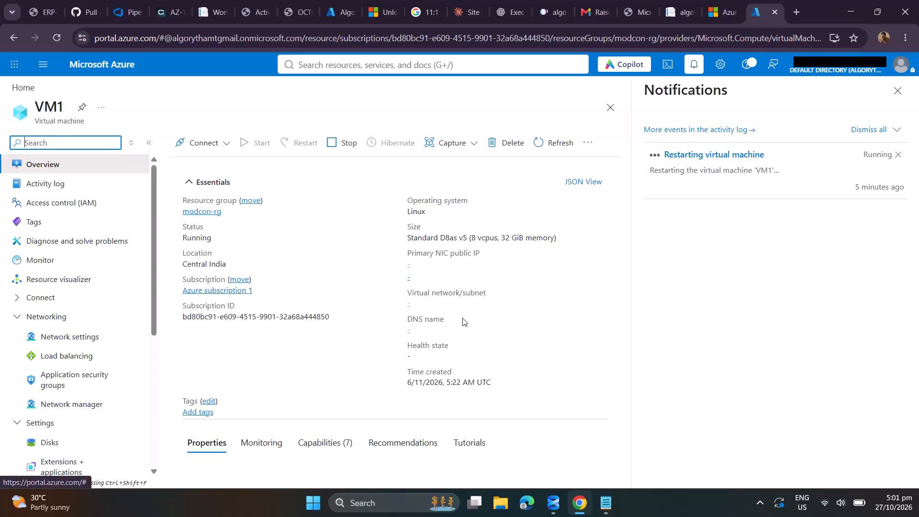
scroll(462, 318, "down", 1)
scroll(255, 429, "down", 3)
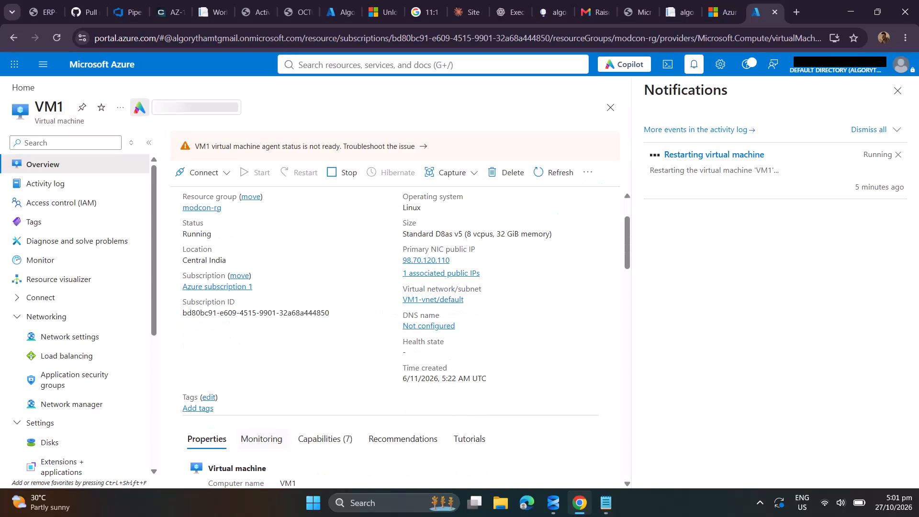
scroll(255, 429, "down", 1)
left_click(267, 196)
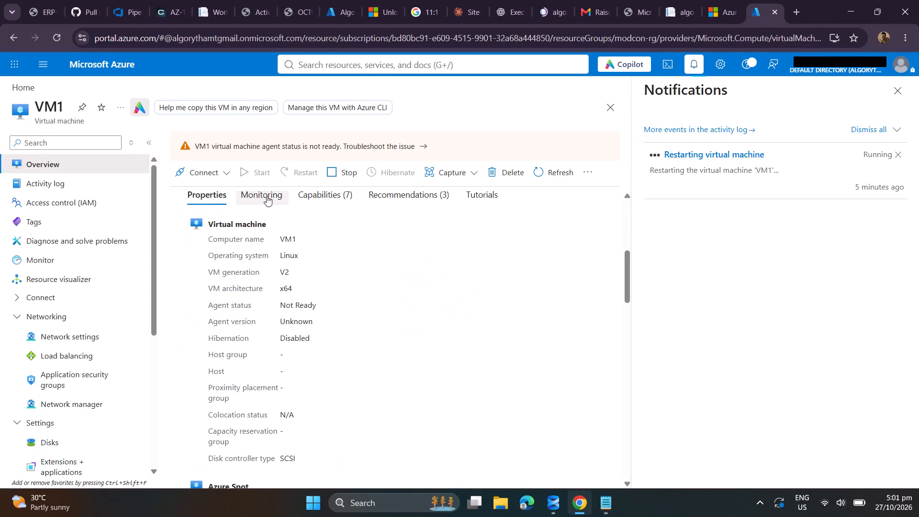
scroll(412, 305, "down", 1)
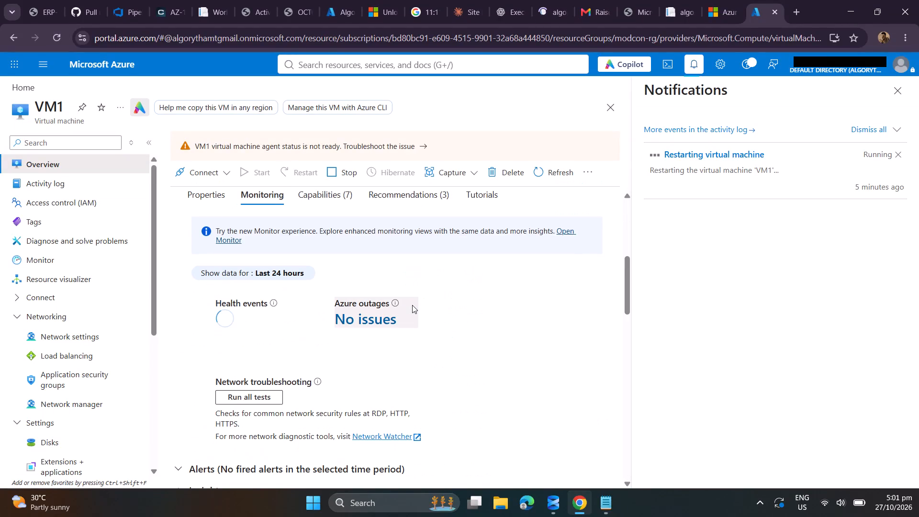
scroll(412, 305, "down", 1)
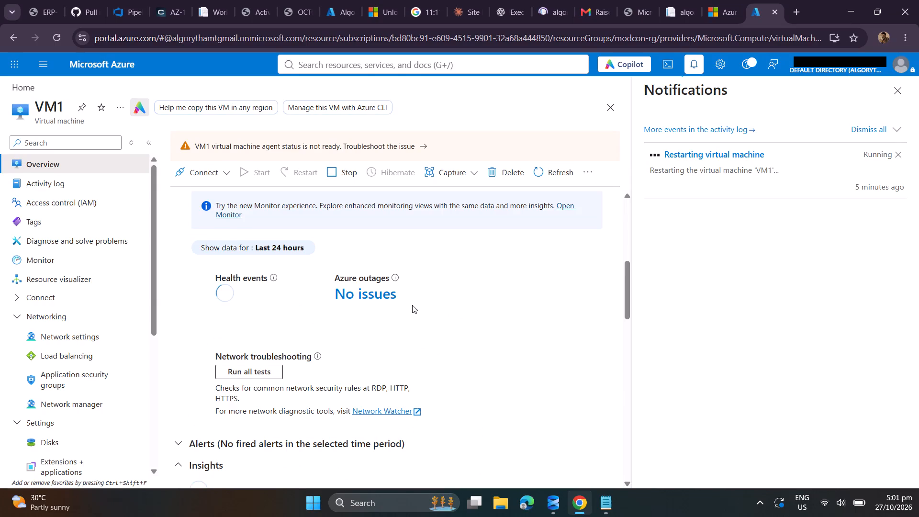
scroll(412, 305, "down", 1)
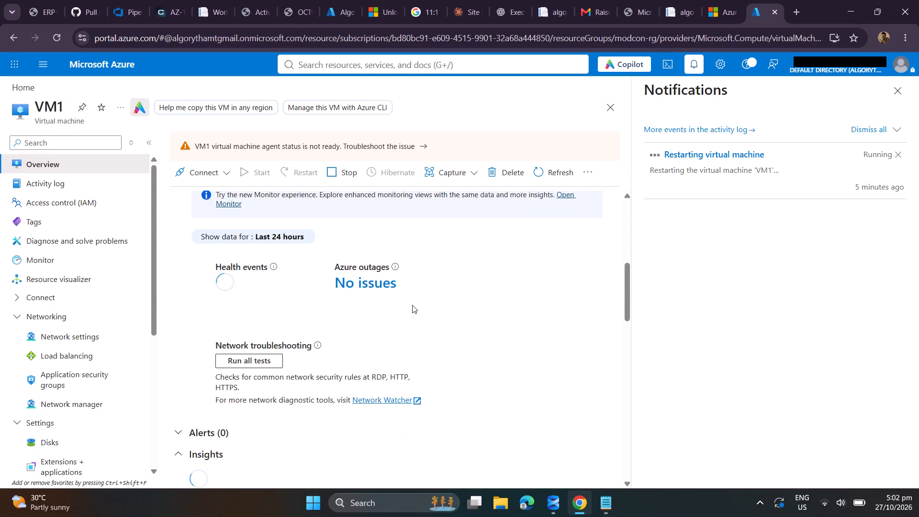
scroll(412, 305, "down", 1)
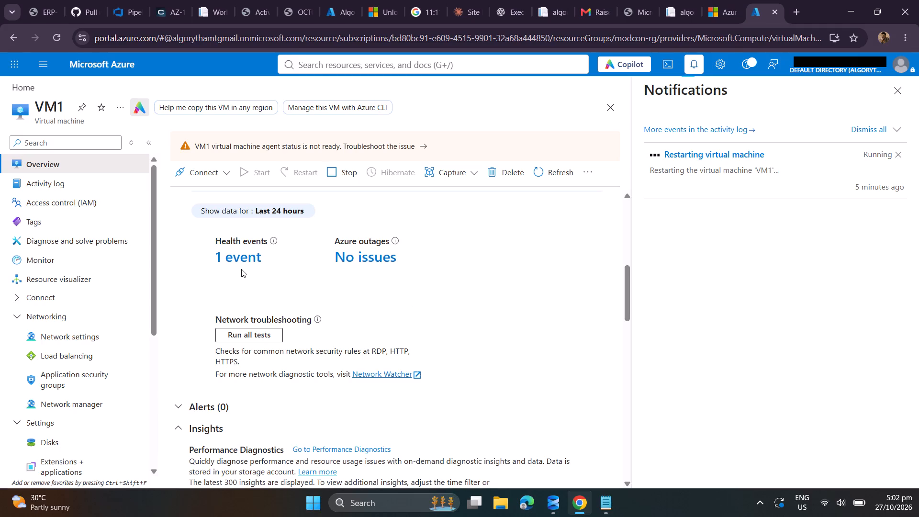
left_click(241, 256)
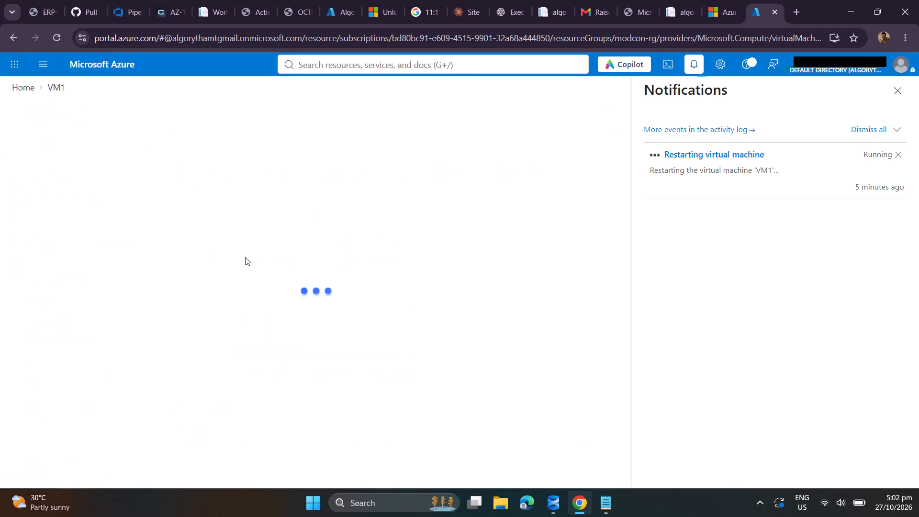
Return to VM1's overview and review its properties, including the agent status.
left_click(16, 35)
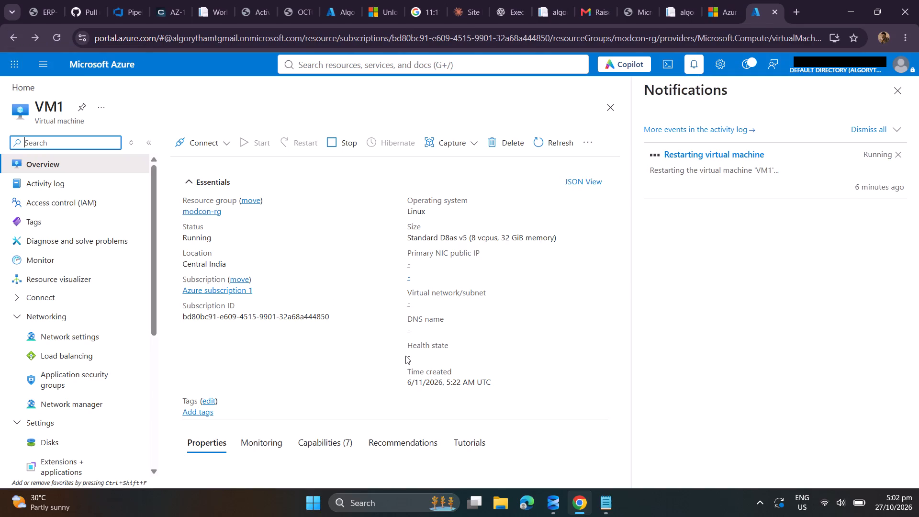
scroll(405, 356, "down", 4)
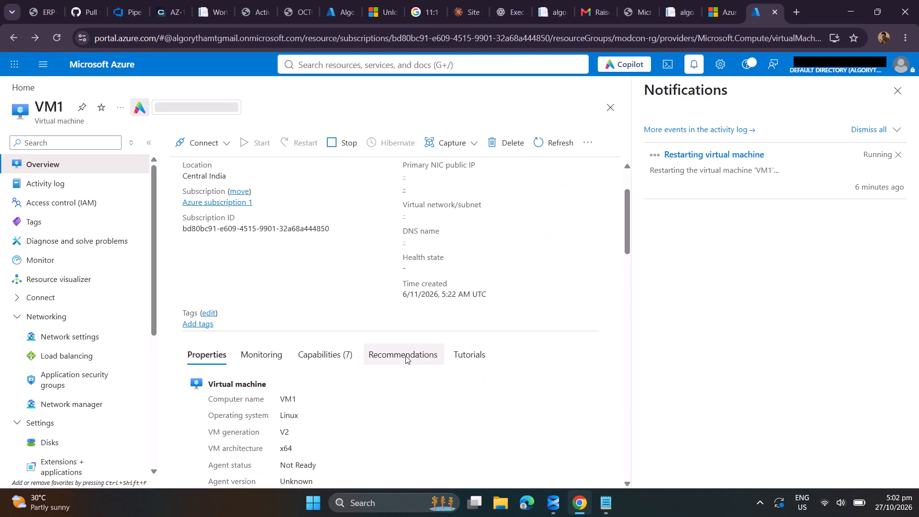
scroll(405, 356, "down", 3)
scroll(405, 356, "up", 4)
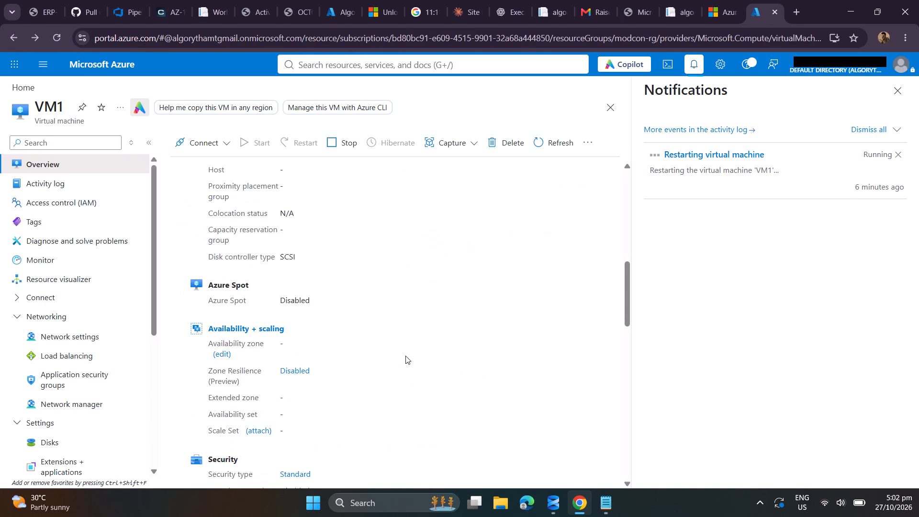
scroll(405, 356, "up", 2)
scroll(323, 370, "down", 2)
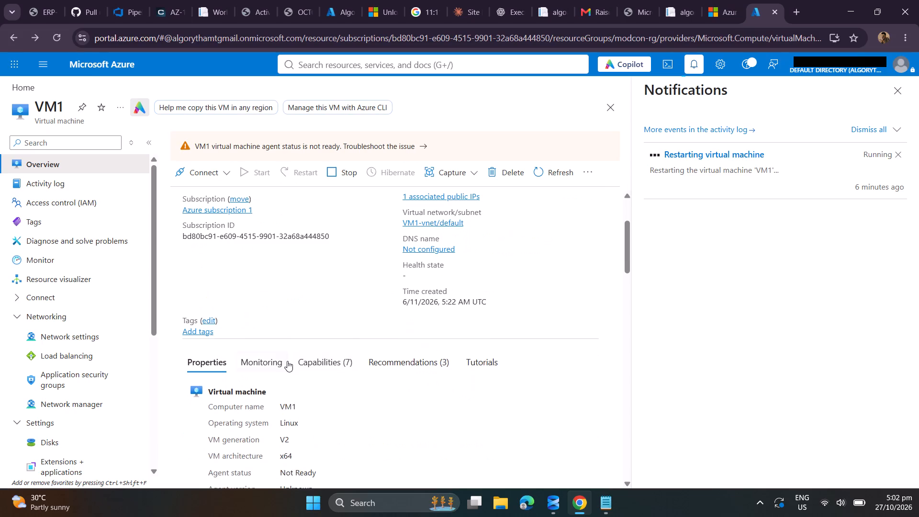
Show VM1's monitoring data and examine the network troubleshooting, alerts and performance diagnostics insights.
left_click(276, 362)
scroll(276, 362, "down", 2)
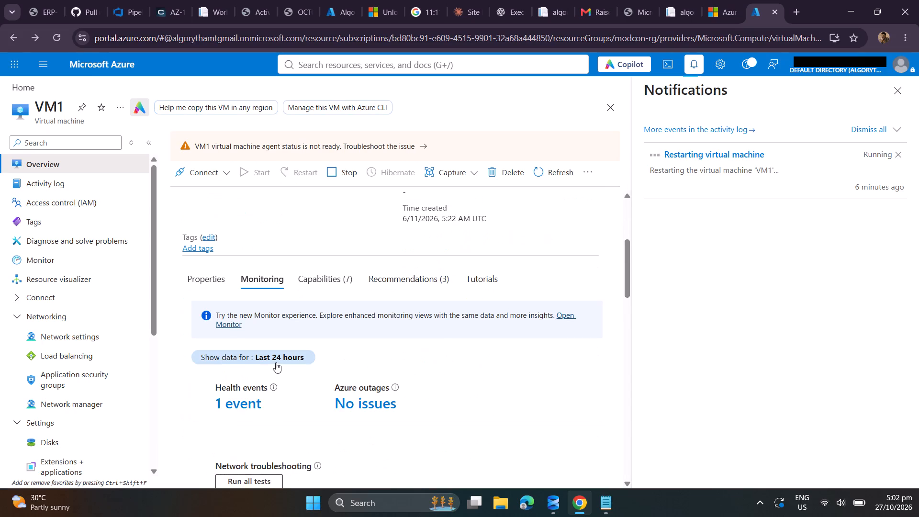
scroll(276, 362, "down", 5)
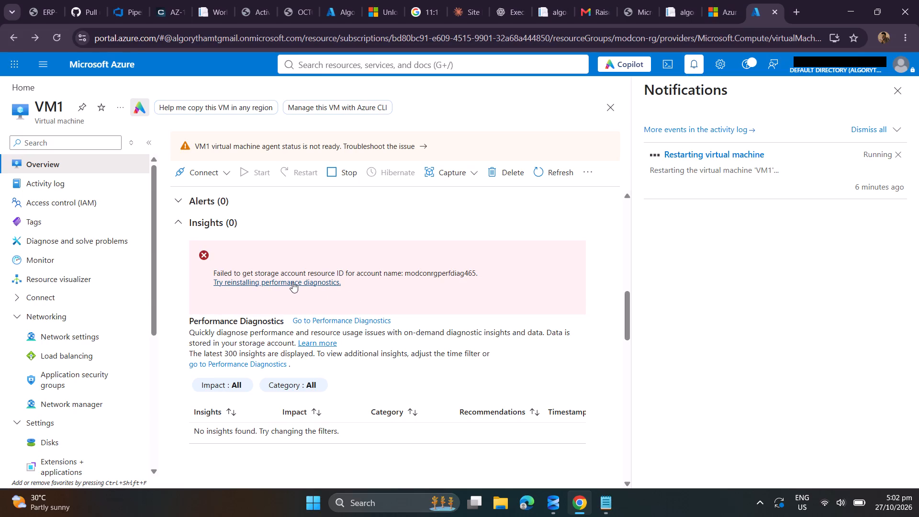
scroll(292, 282, "down", 2)
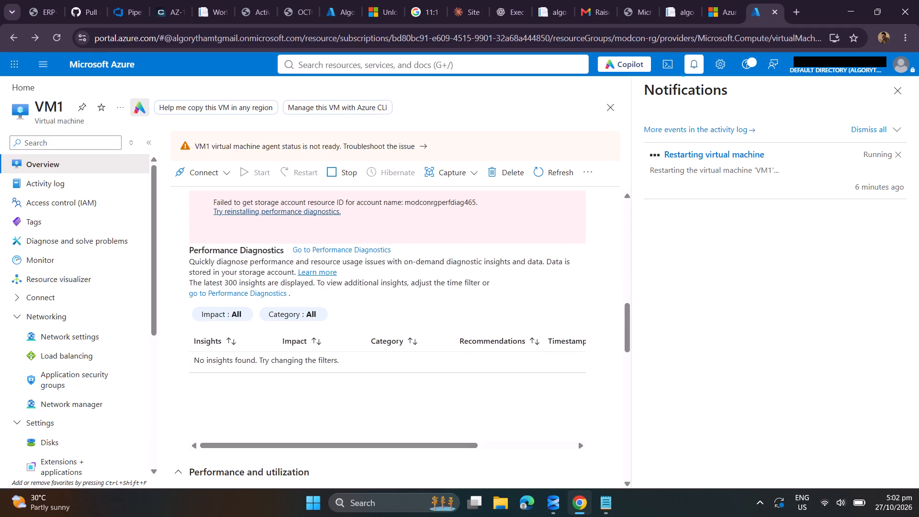
Examine VM1's availability, average CPU and total disk bytes charts under Performance and utilization.
scroll(292, 282, "down", 4)
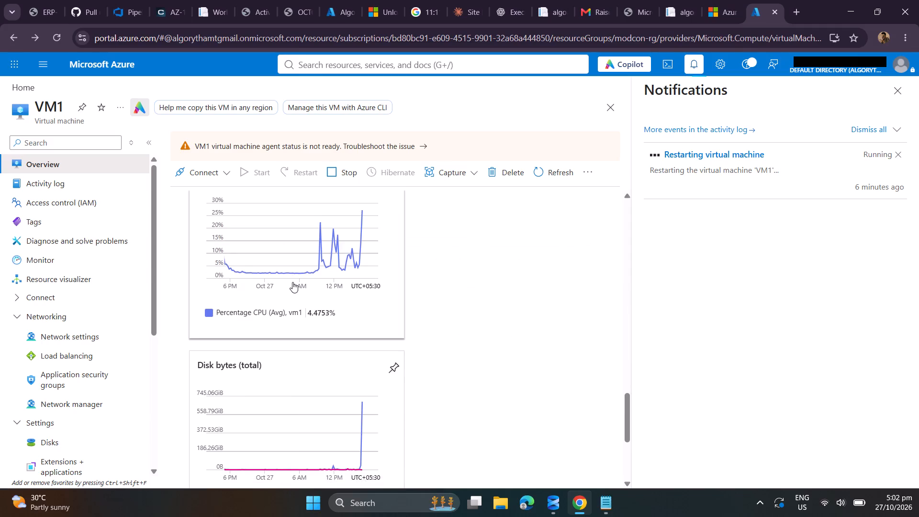
scroll(292, 282, "down", 3)
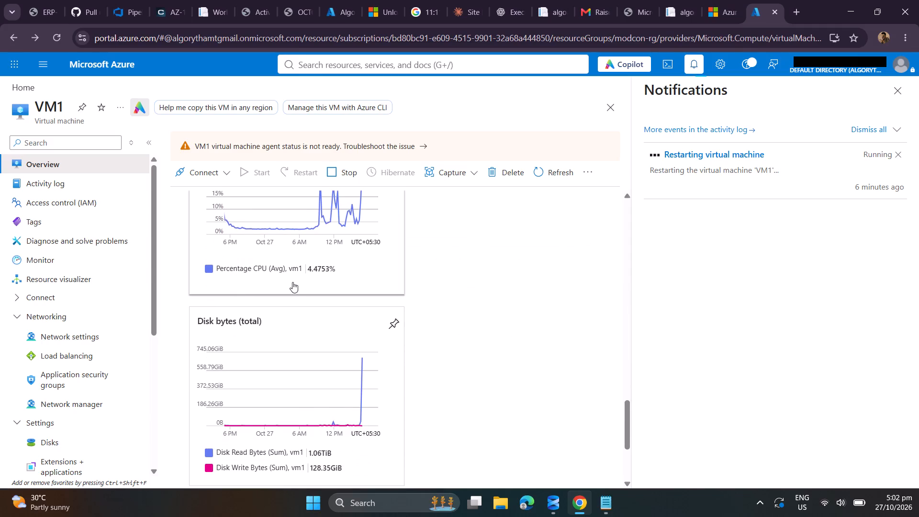
scroll(292, 282, "down", 1)
scroll(292, 282, "up", 4)
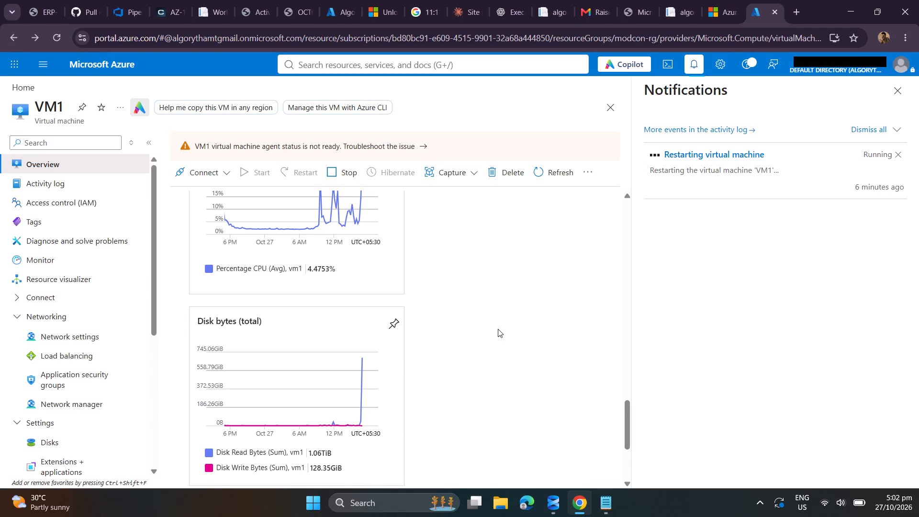
scroll(498, 329, "up", 5)
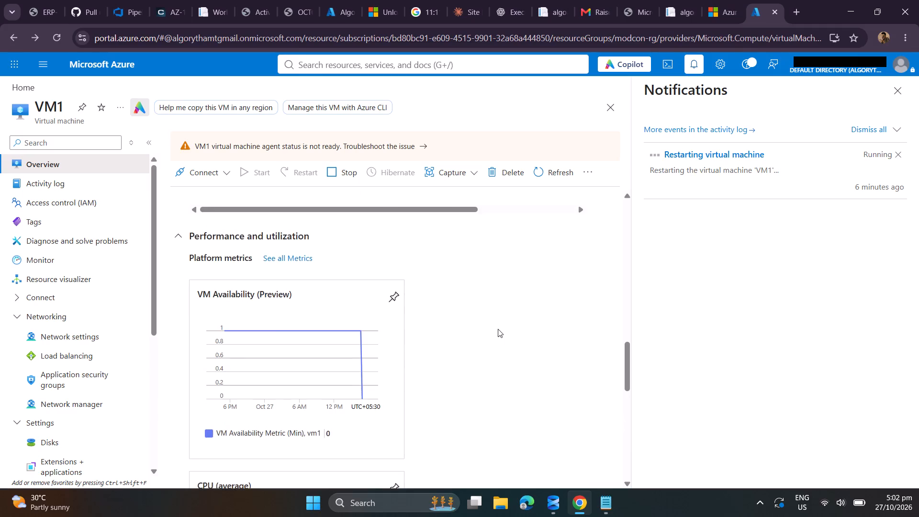
scroll(498, 329, "up", 2)
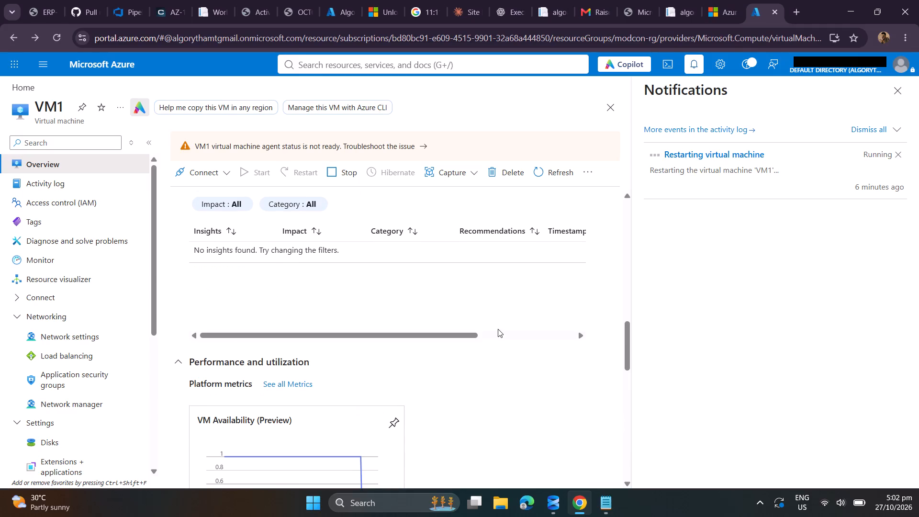
scroll(498, 329, "up", 2)
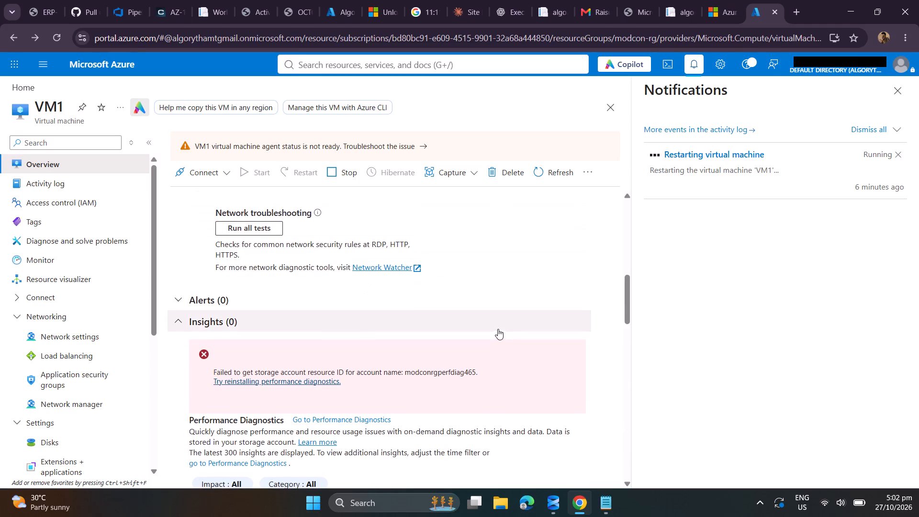
Collapse the Insights section in VM1's monitoring data.
left_click(170, 318)
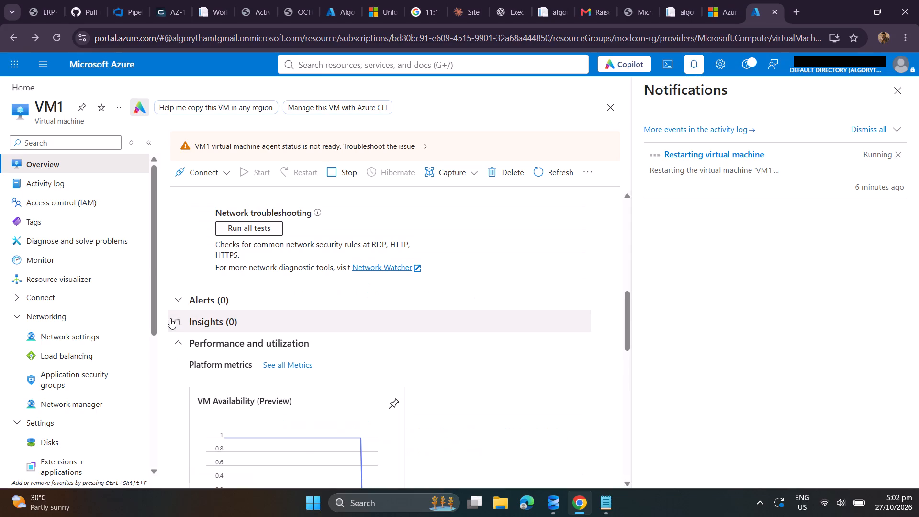
left_click(170, 318)
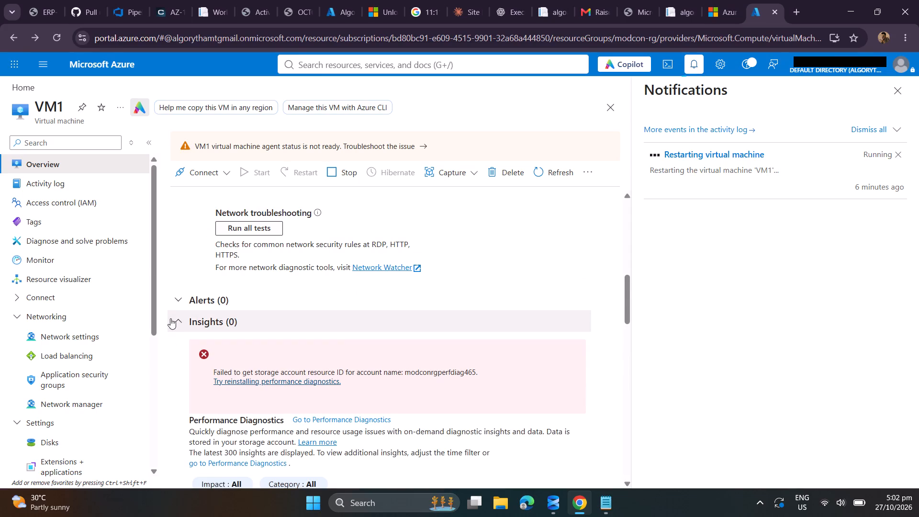
left_click(170, 318)
Open VM1's Resource health page from the Health events entry in the monitoring data.
scroll(170, 318, "up", 3)
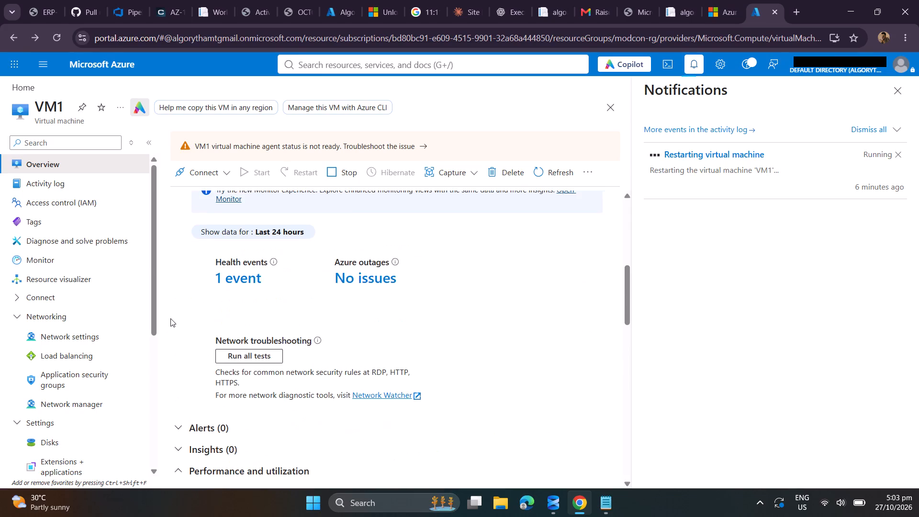
left_click(228, 348)
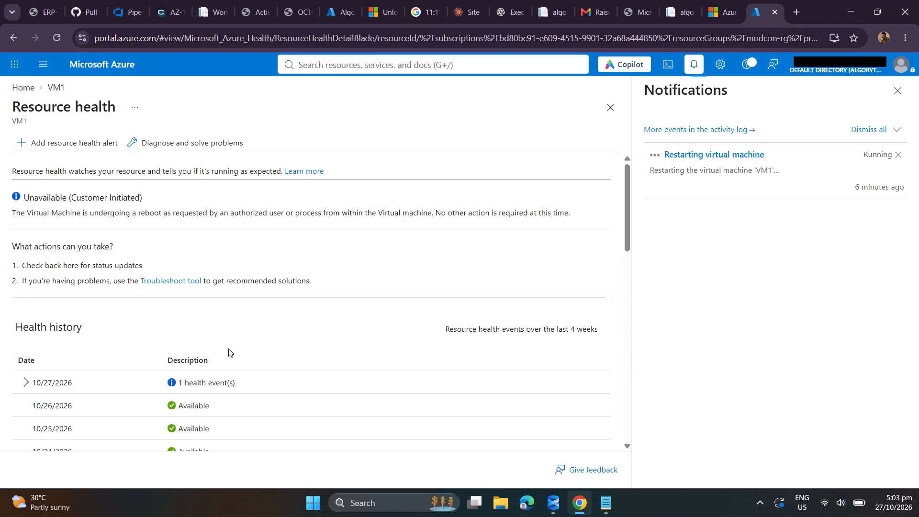
Expand the 10/27/2026 entry in the health history and read the reboot event's details and recommended steps.
scroll(228, 348, "down", 1)
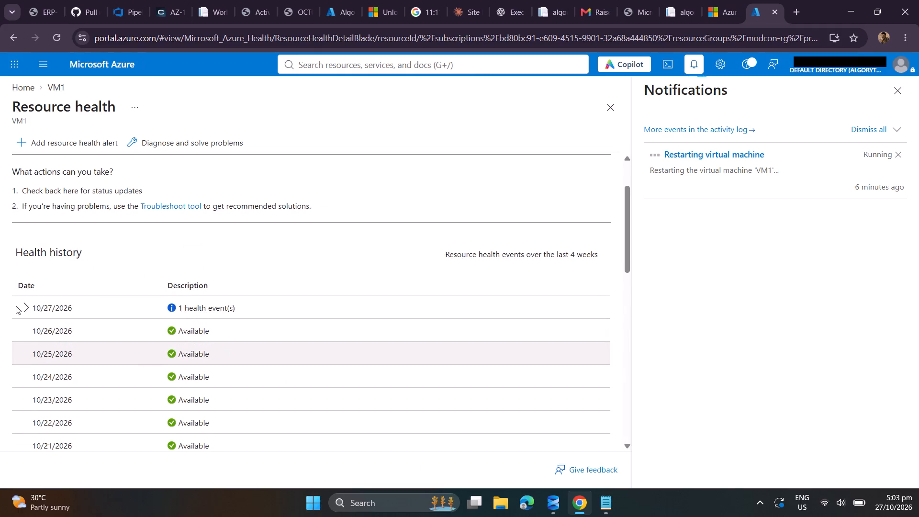
left_click(27, 303)
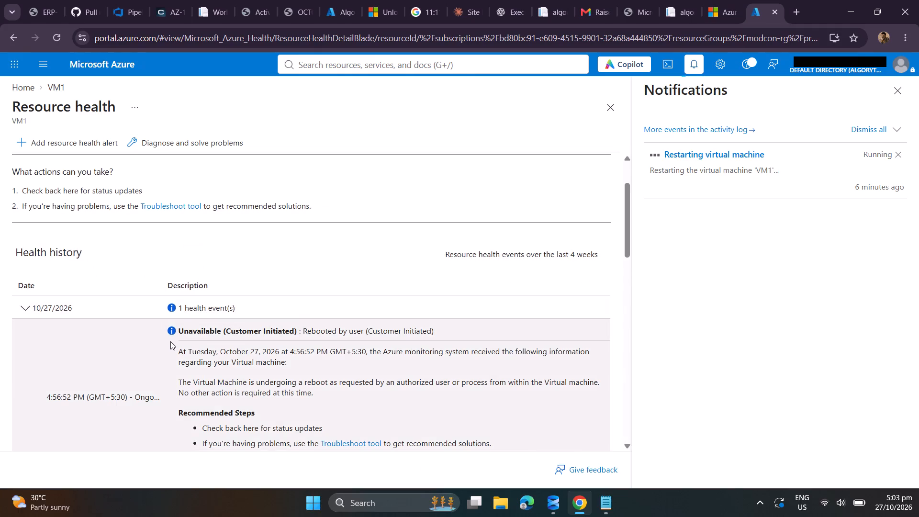
scroll(170, 341, "down", 3)
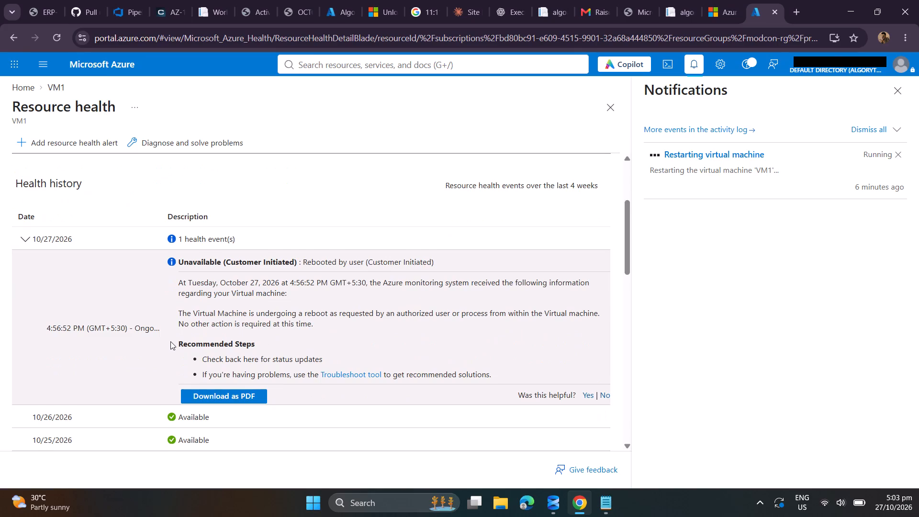
scroll(170, 341, "down", 1)
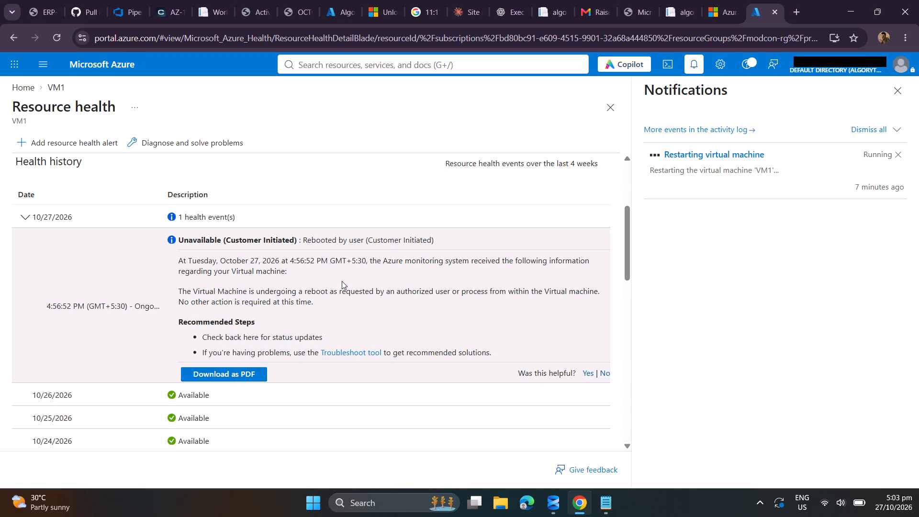
Look through VM1's resource health history for the last 4 weeks and recheck the current health status.
scroll(342, 281, "down", 4)
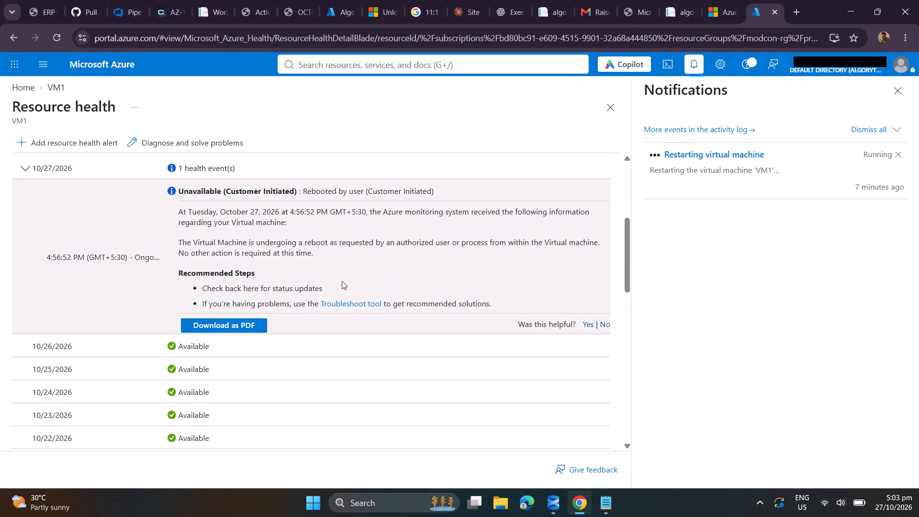
scroll(342, 281, "down", 2)
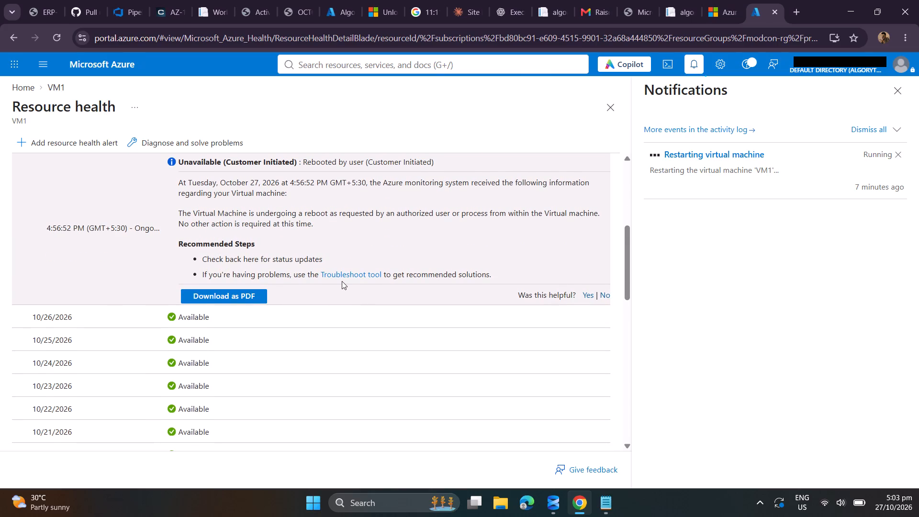
scroll(342, 281, "down", 6)
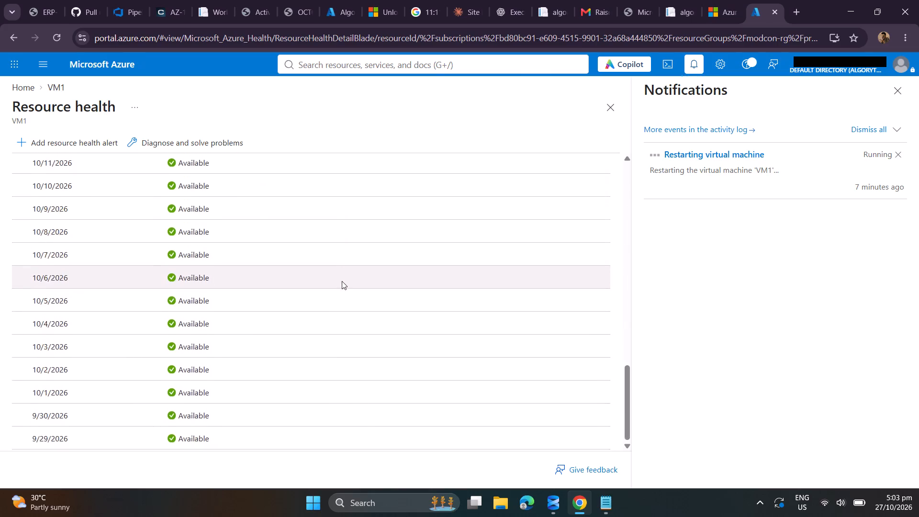
scroll(342, 281, "up", 7)
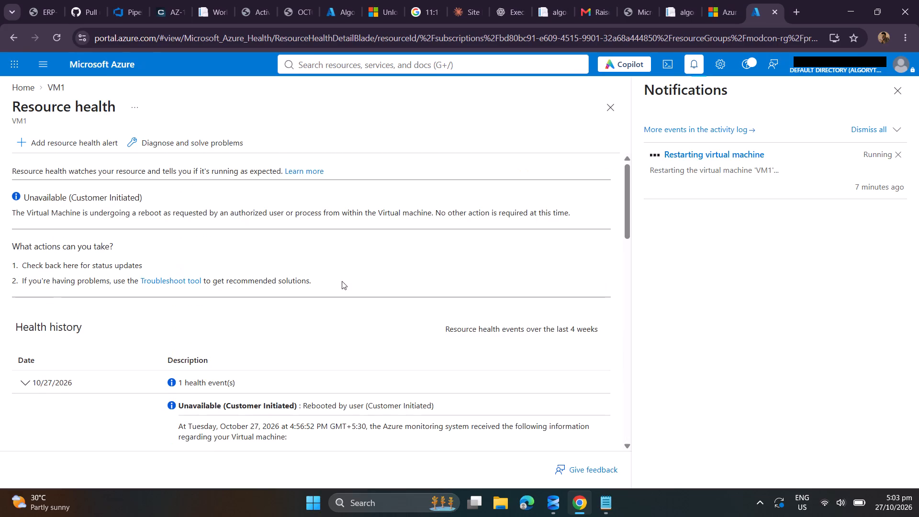
Go from the Resource health page to VM1's overview through the Restarting virtual machine notification.
left_click(32, 384)
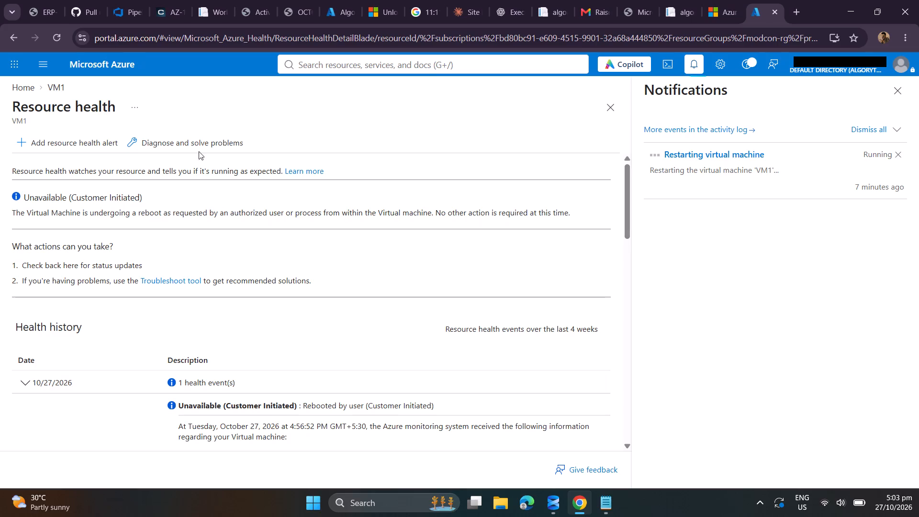
left_click(689, 153)
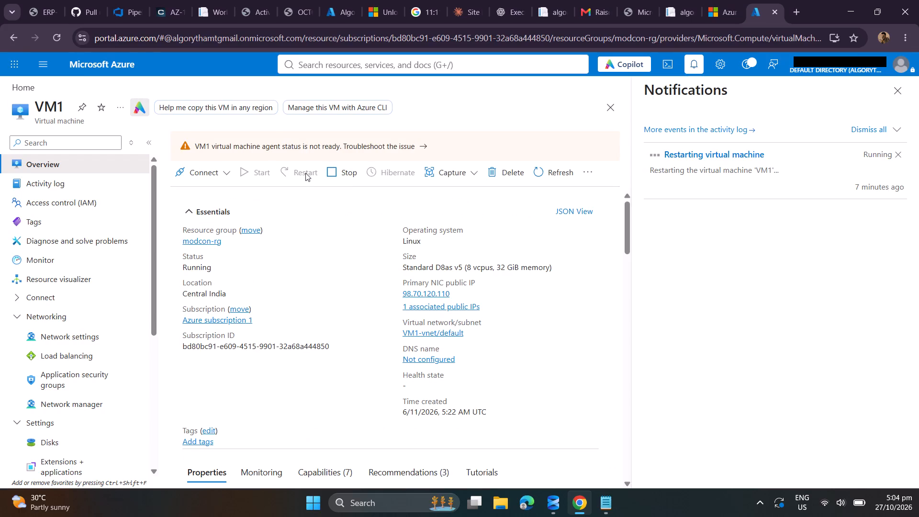
Open troubleshooting from VM1's agent status warning and submit the issue "im not able to ssh into the vm and all sites inside is down".
left_click(266, 138)
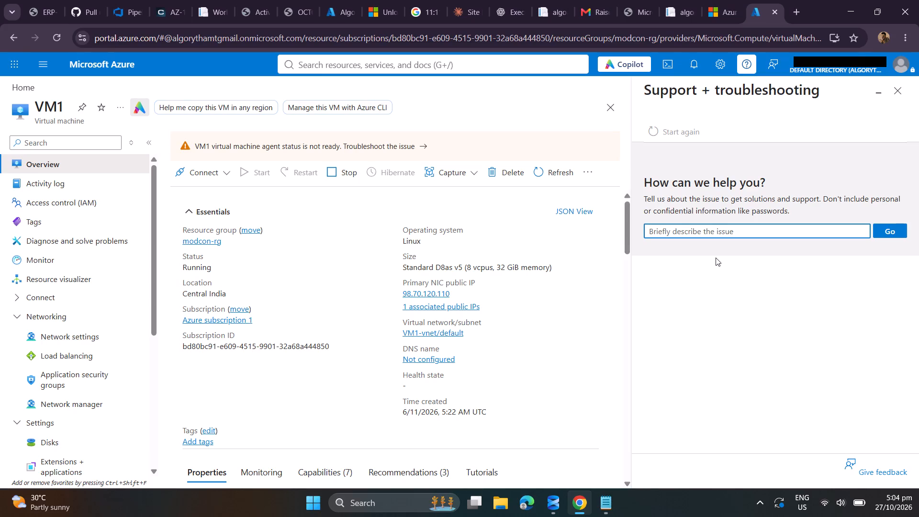
type("im not enablle to ssh into the")
key("space")
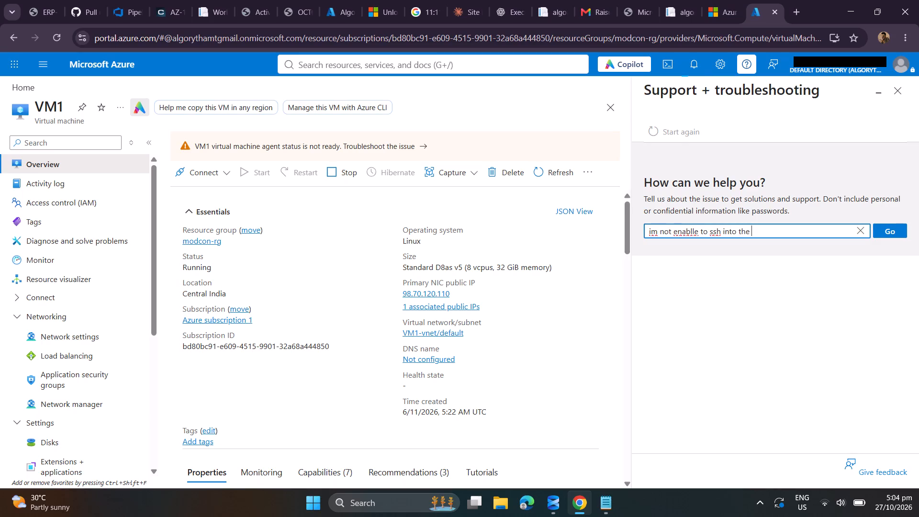
type("vm n")
key("BackSpace")
type("and all sites ins")
type("ie")
key("BackSpace")
type("de is doqw")
key("BackSpace")
key("BackSpace")
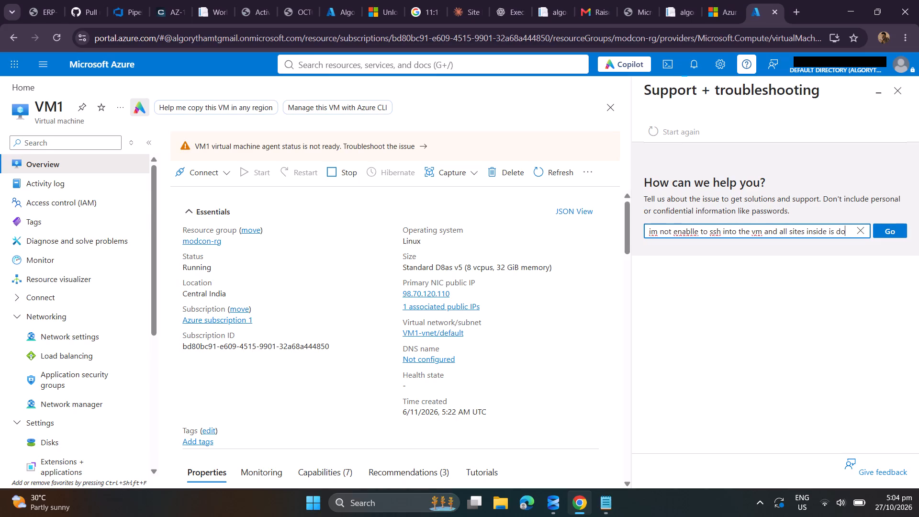
type("wn")
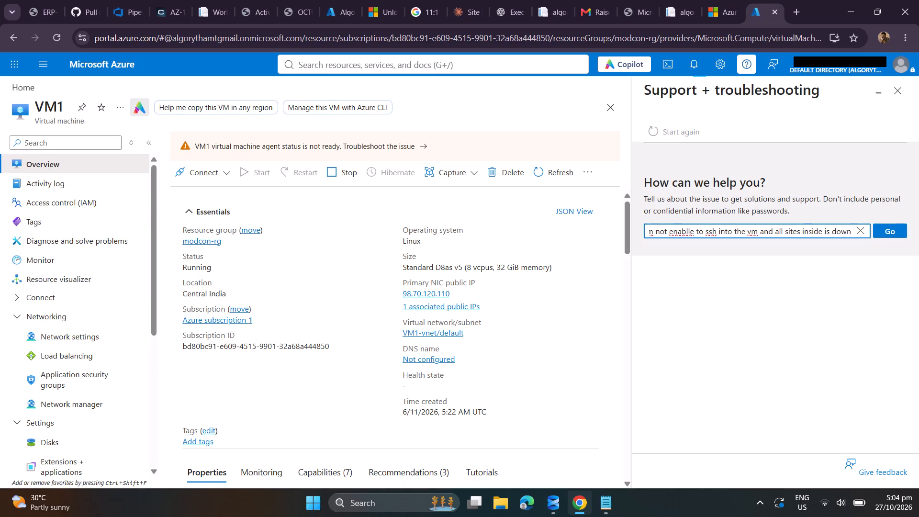
left_click(689, 234)
key("Left")
key("Left")
key("Left")
key("Right")
key("BackSpace")
key("BackSpace")
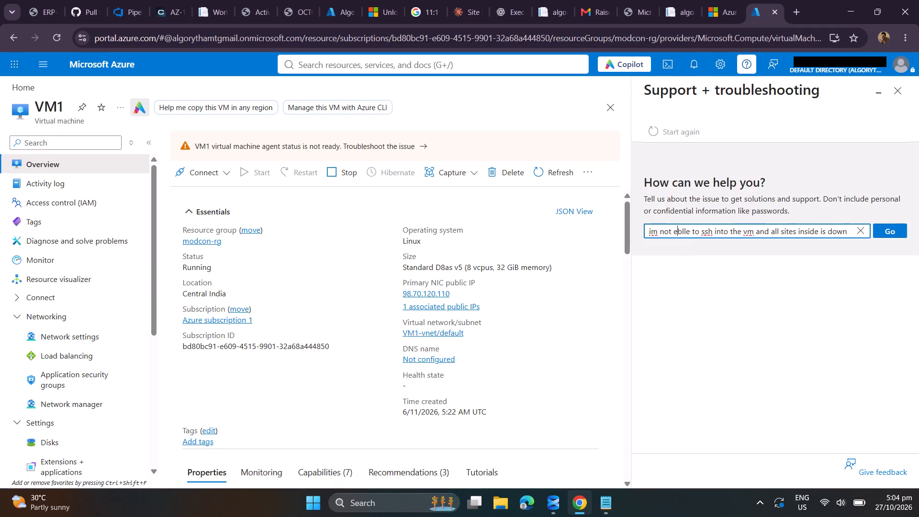
key("BackSpace")
key("a")
key("Right")
key("Right")
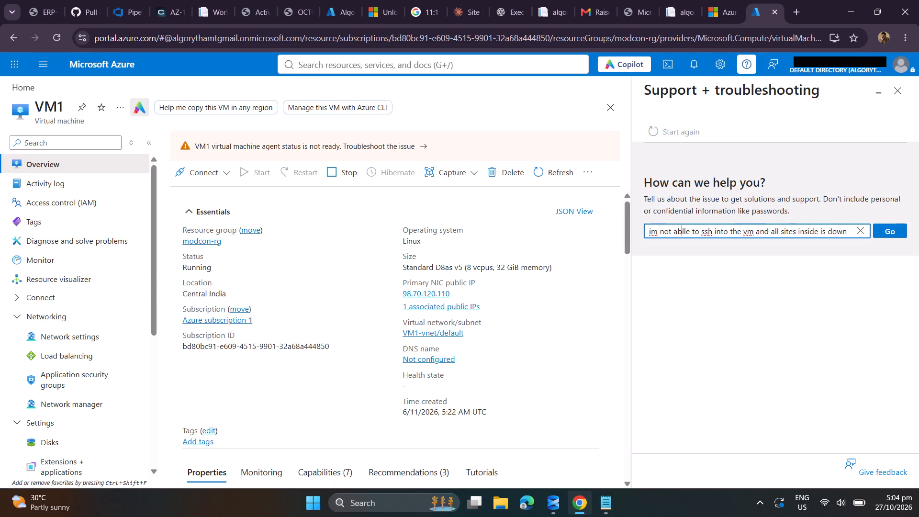
key("Right")
key("Right")
key("BackSpace")
key("BackSpace")
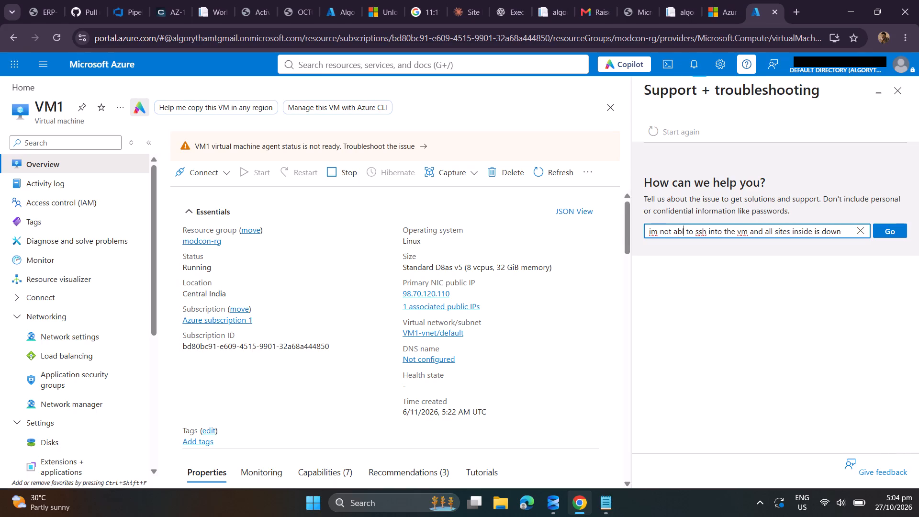
key("e")
key("Return")
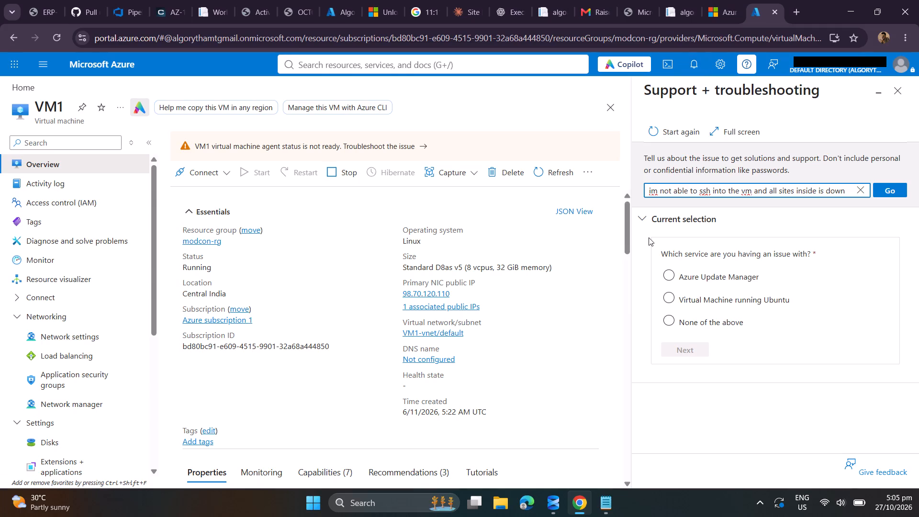
Choose Virtual Machine running Ubuntu as the service and modcon-rg / VM1 as the resource, and look through the offered issue types.
left_click(664, 300)
left_click(677, 347)
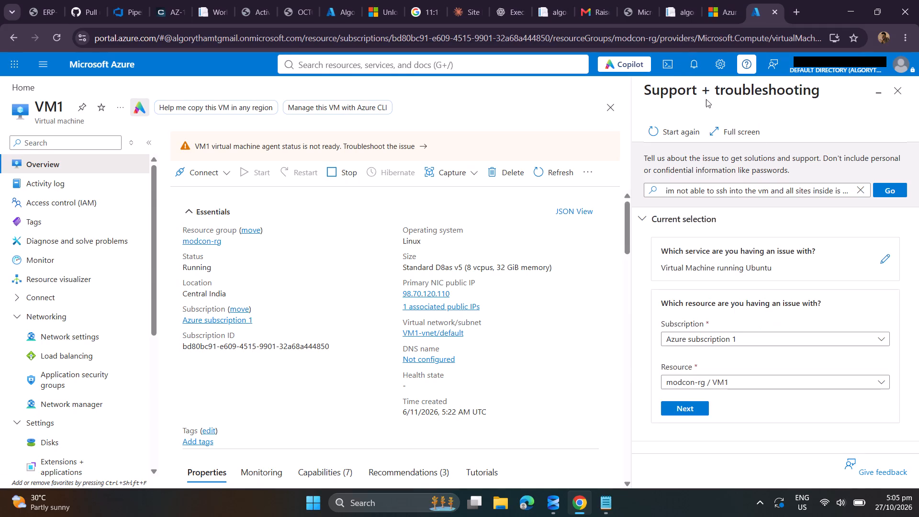
scroll(720, 211, "down", 2)
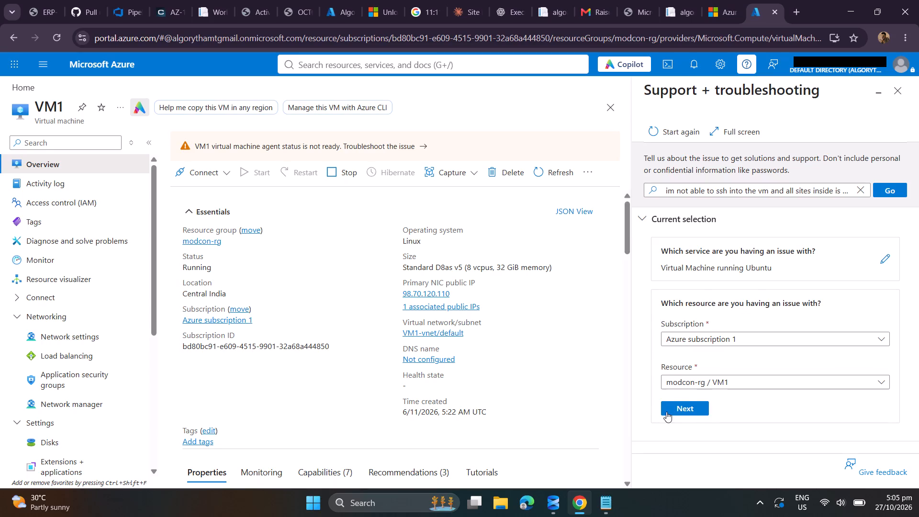
left_click(684, 415)
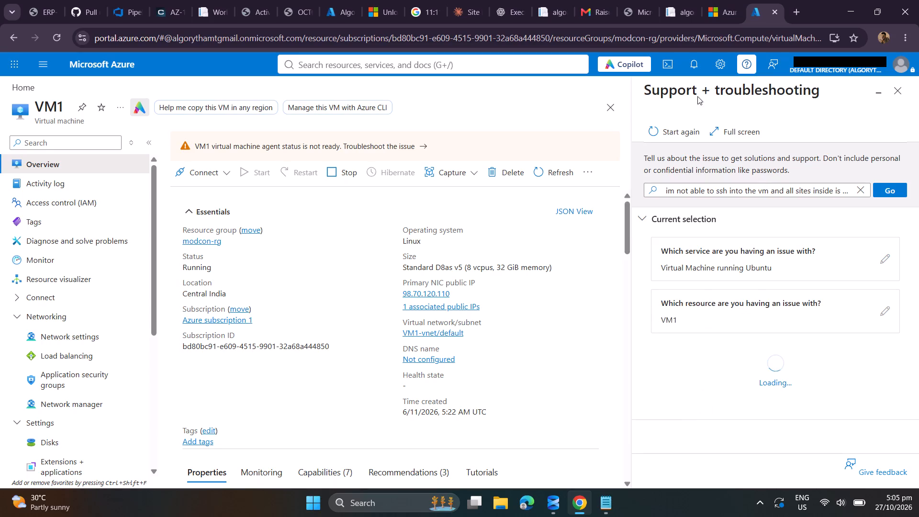
scroll(724, 167, "down", 1)
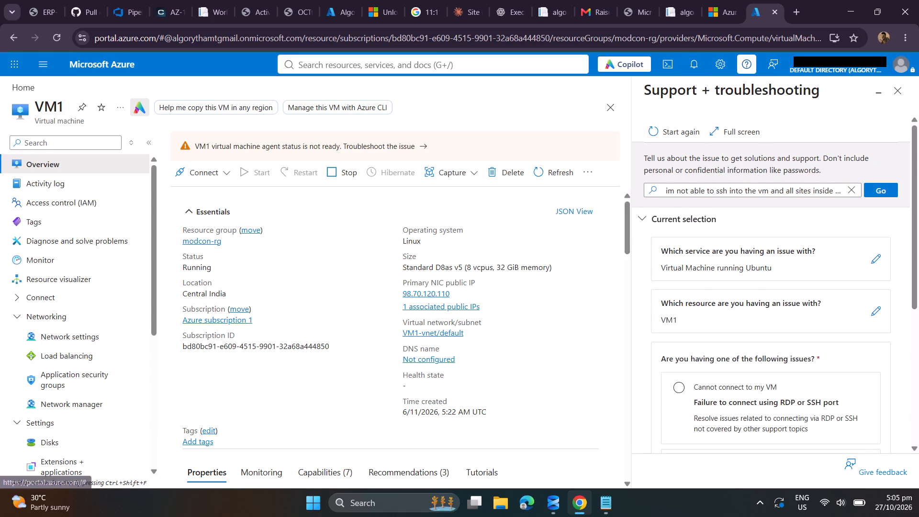
scroll(724, 167, "down", 3)
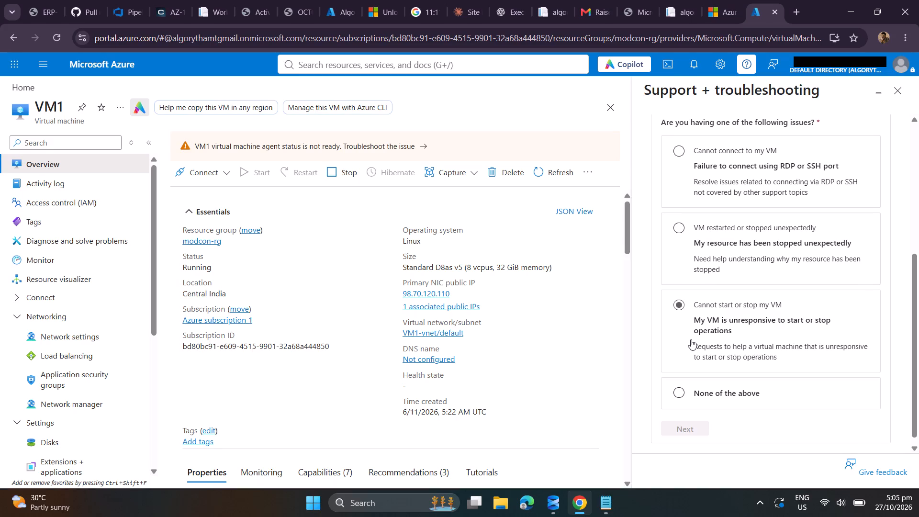
Recheck the progress of VM1's restart in the notifications.
left_click(692, 72)
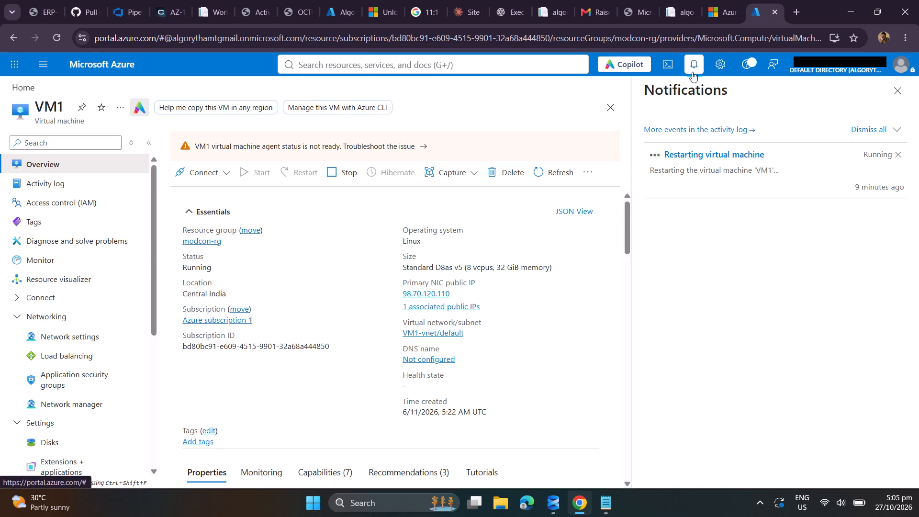
left_click(692, 72)
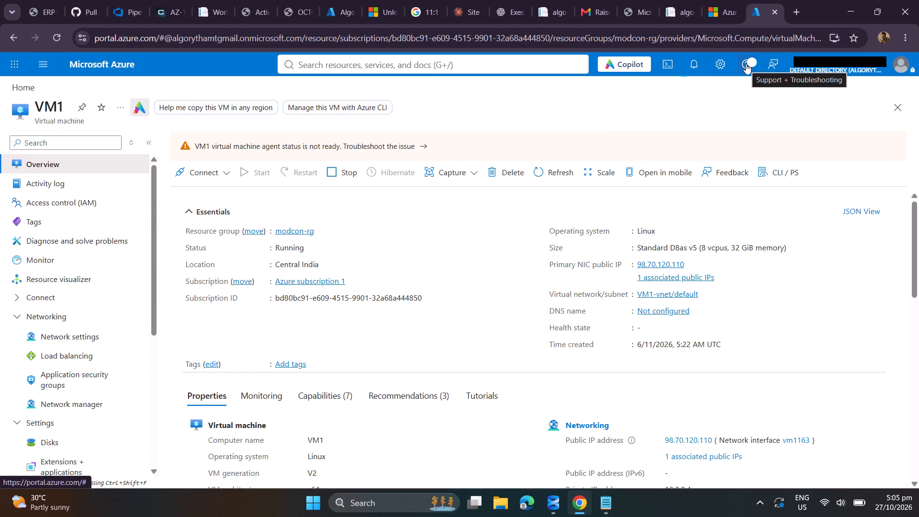
left_click(690, 66)
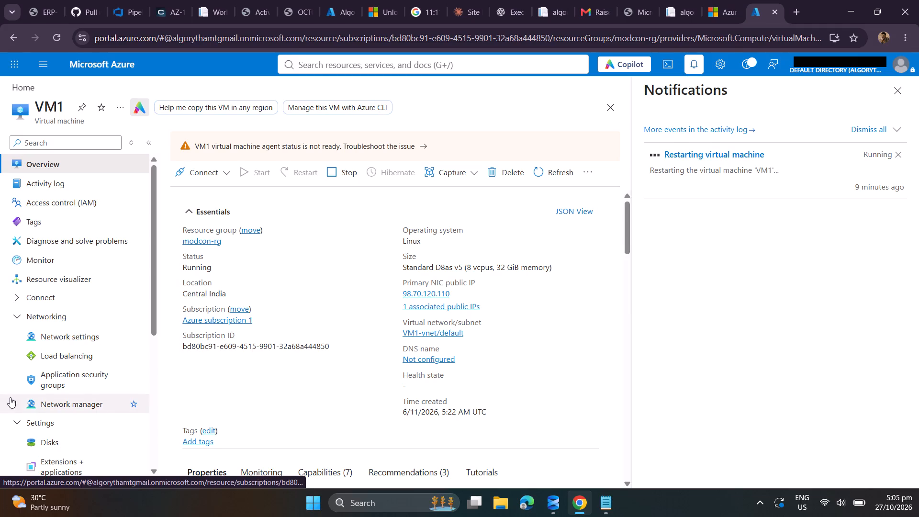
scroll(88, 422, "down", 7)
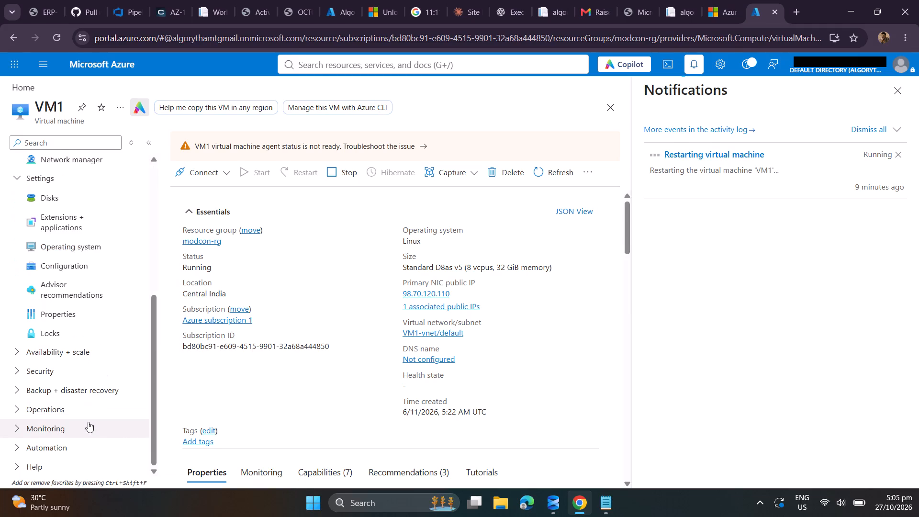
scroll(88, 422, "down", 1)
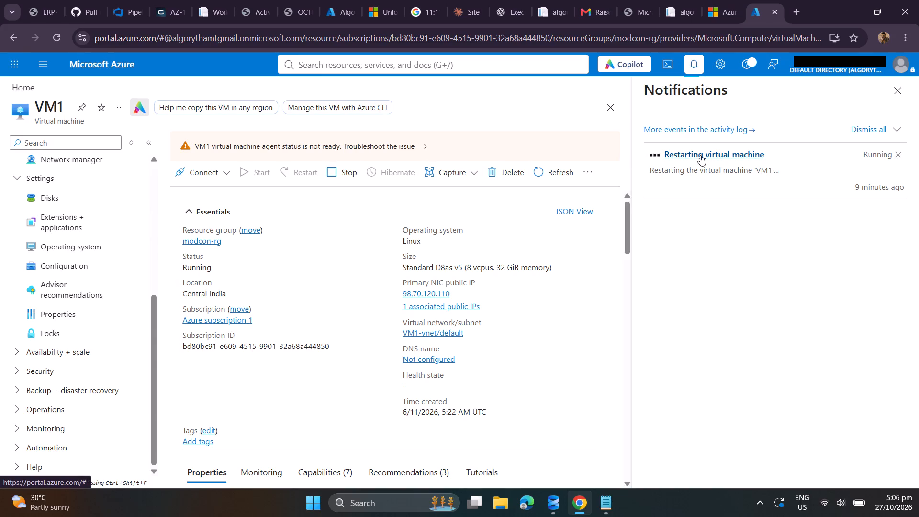
Reopen VM1's page from the Restarting virtual machine notification.
left_click(738, 159)
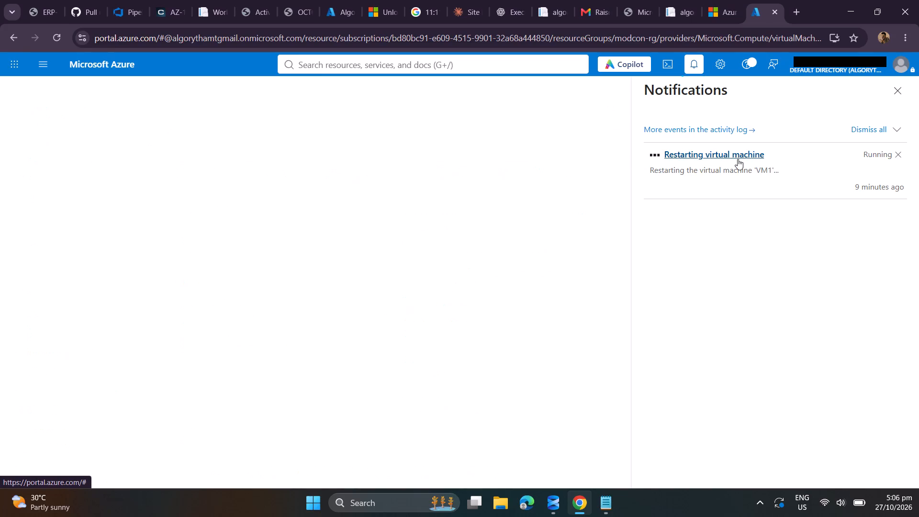
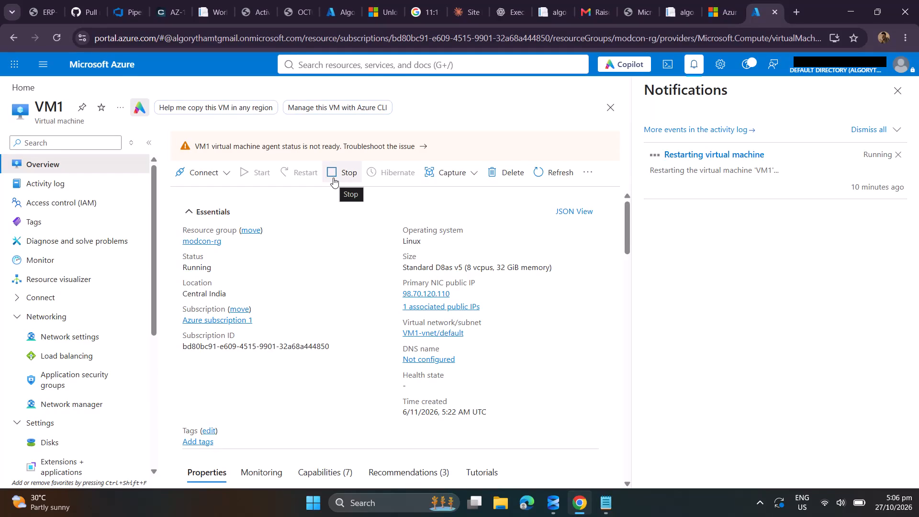
Recheck the progress of VM1's restart in the notifications.
left_click(693, 68)
left_click(693, 68)
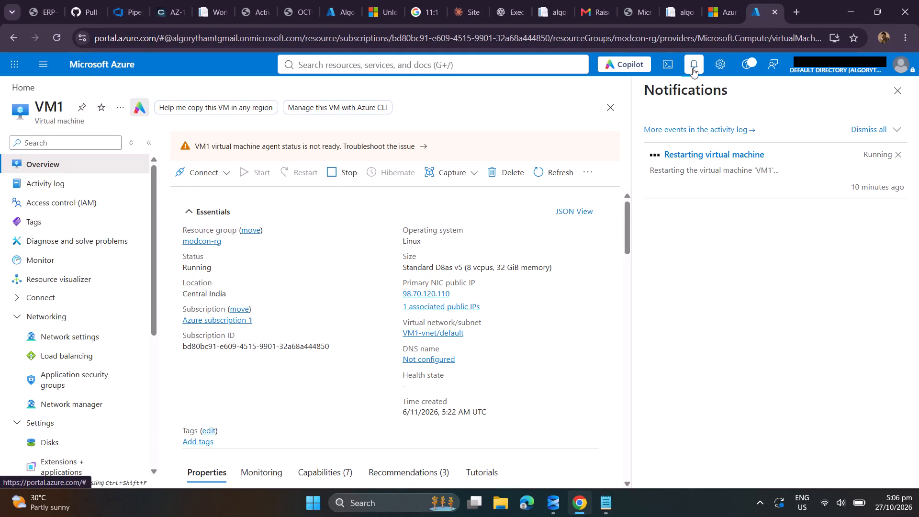
Look through VM1's overview essentials and virtual machine properties, including the agent status and version.
scroll(431, 218, "down", 1)
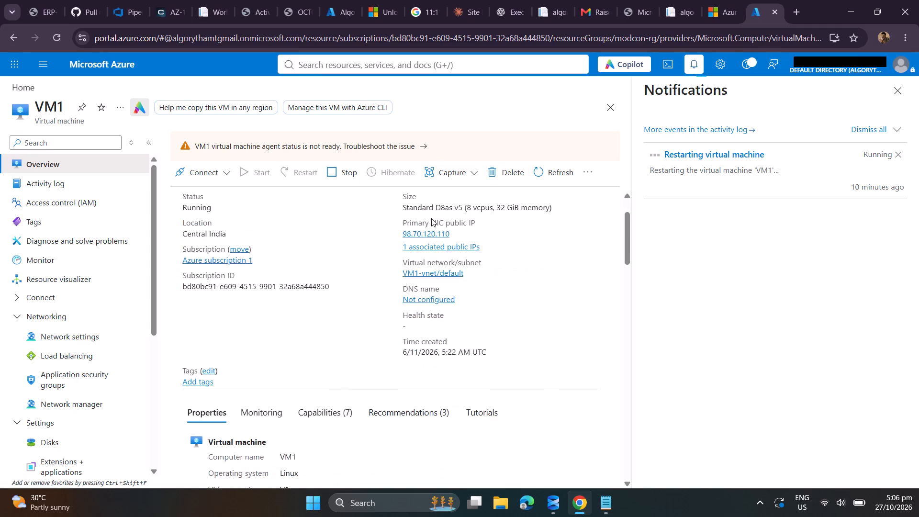
scroll(431, 218, "down", 2)
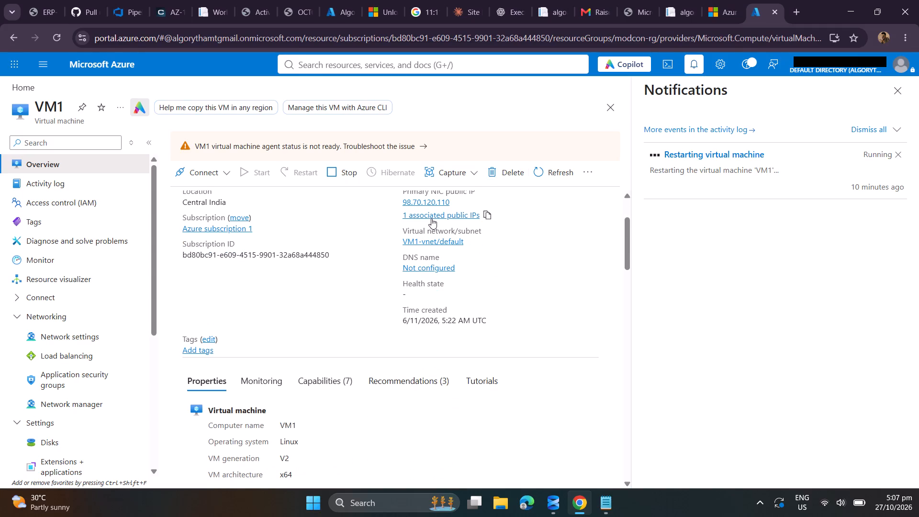
scroll(431, 218, "down", 2)
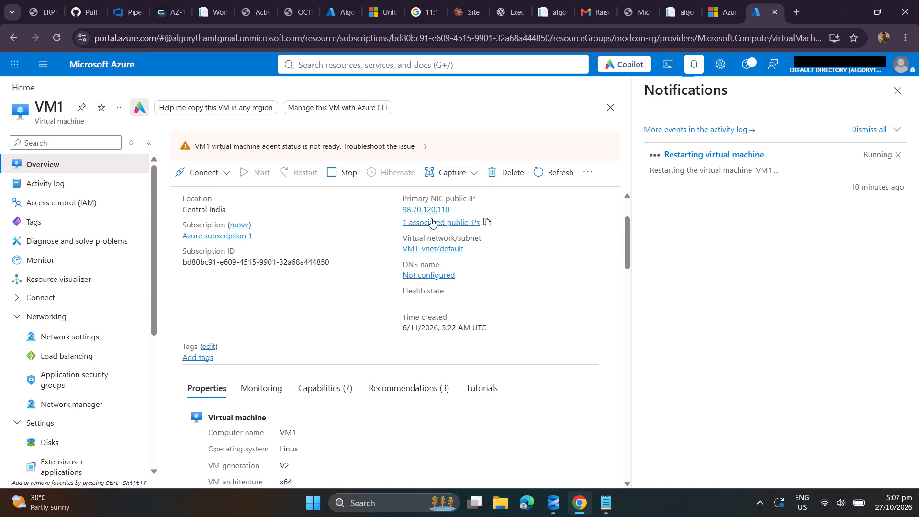
scroll(431, 218, "down", 3)
scroll(434, 314, "up", 1)
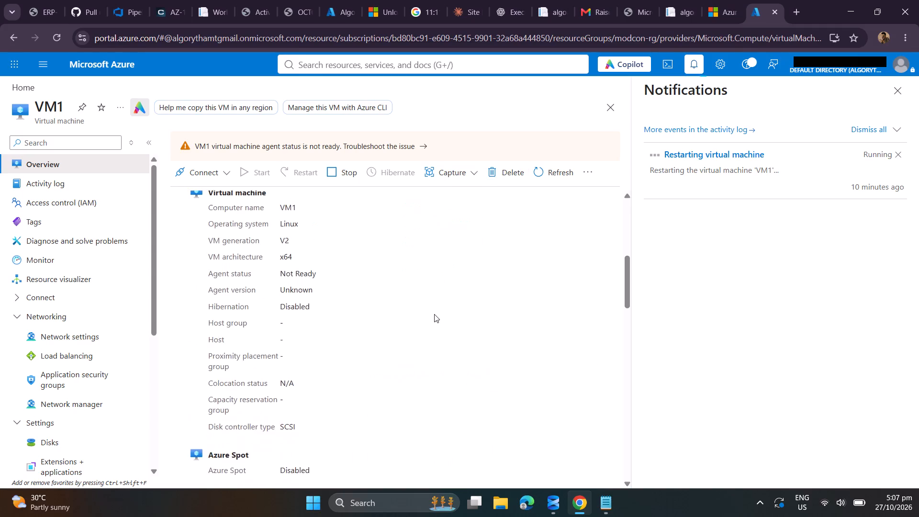
scroll(434, 314, "up", 1)
scroll(434, 314, "down", 1)
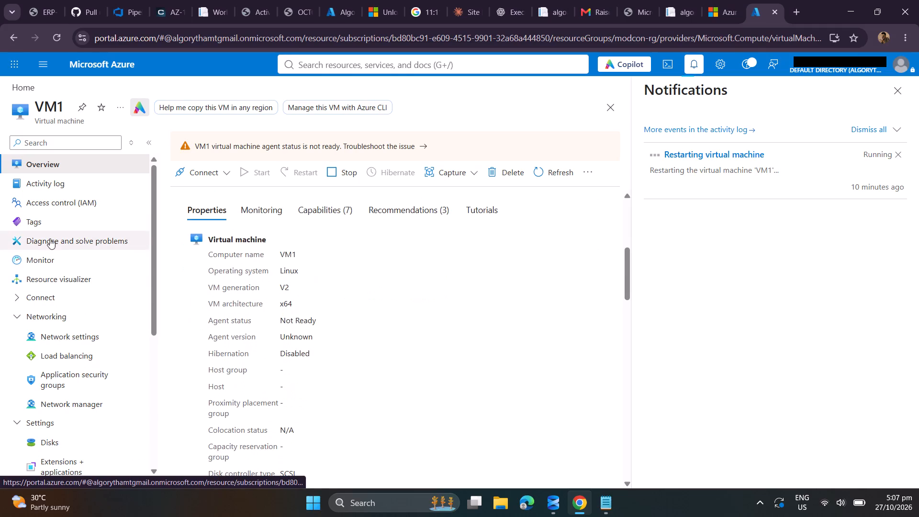
Open the Diagnose and solve problems page for VM1.
left_click(100, 239)
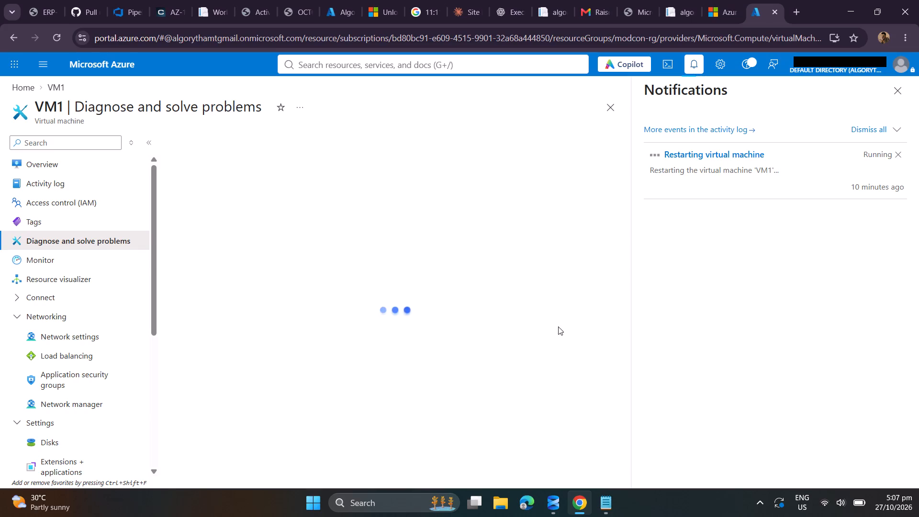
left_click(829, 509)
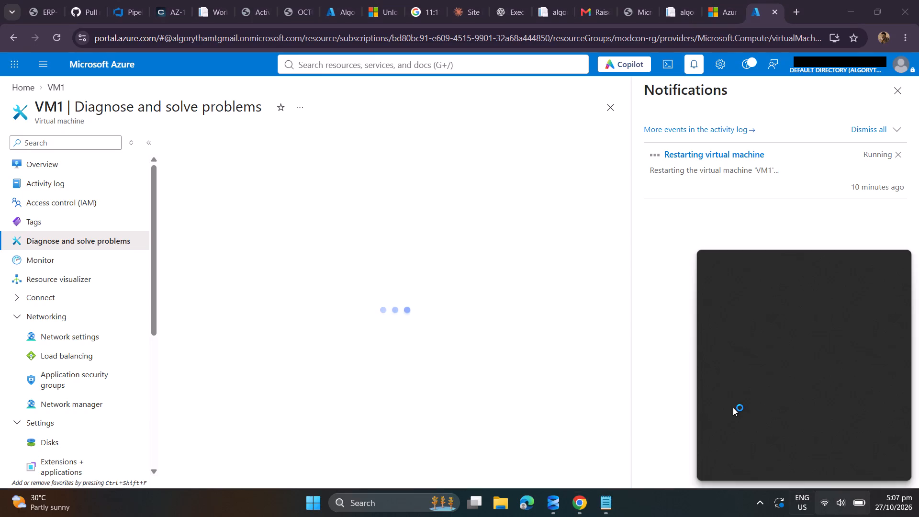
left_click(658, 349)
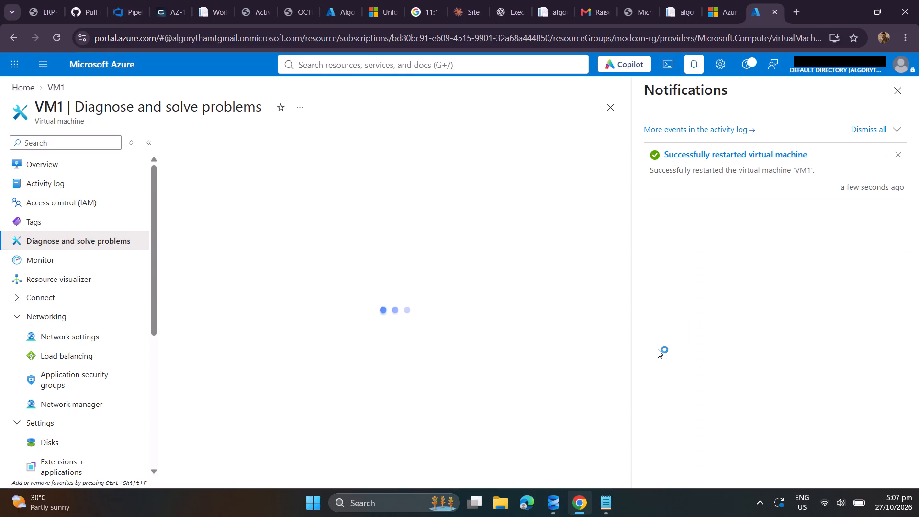
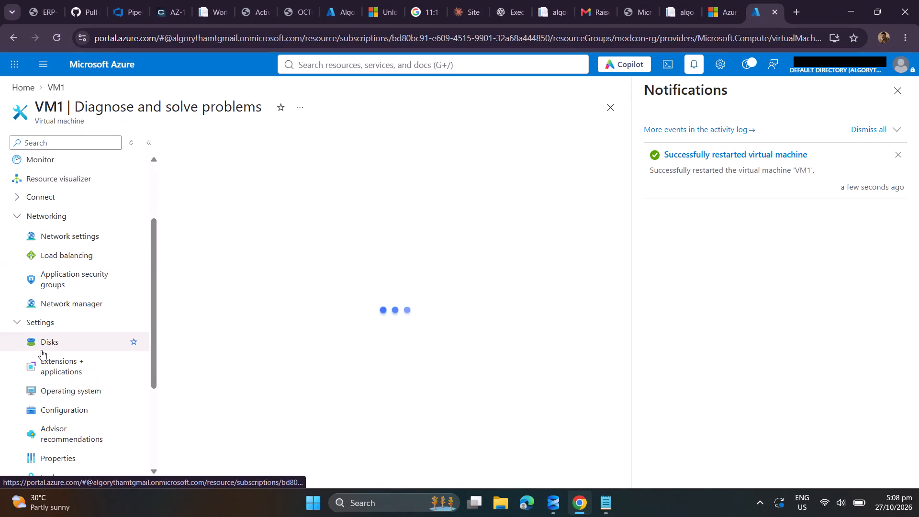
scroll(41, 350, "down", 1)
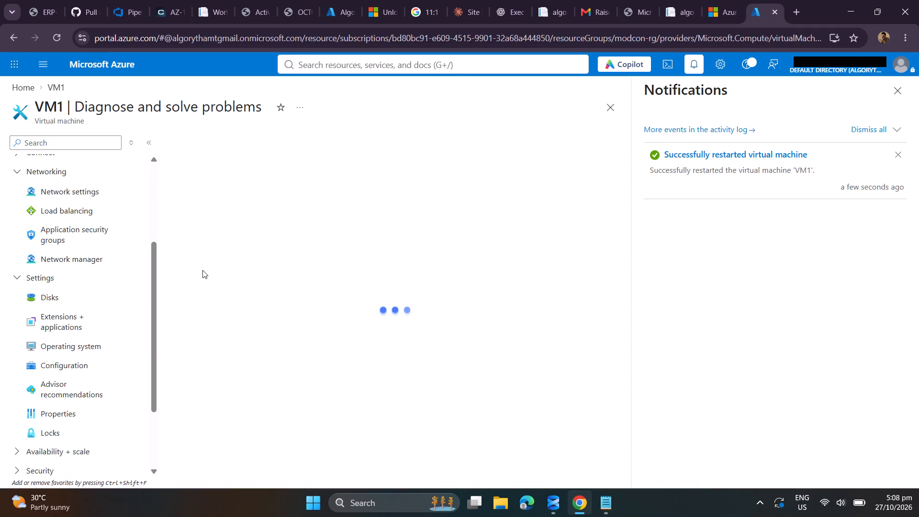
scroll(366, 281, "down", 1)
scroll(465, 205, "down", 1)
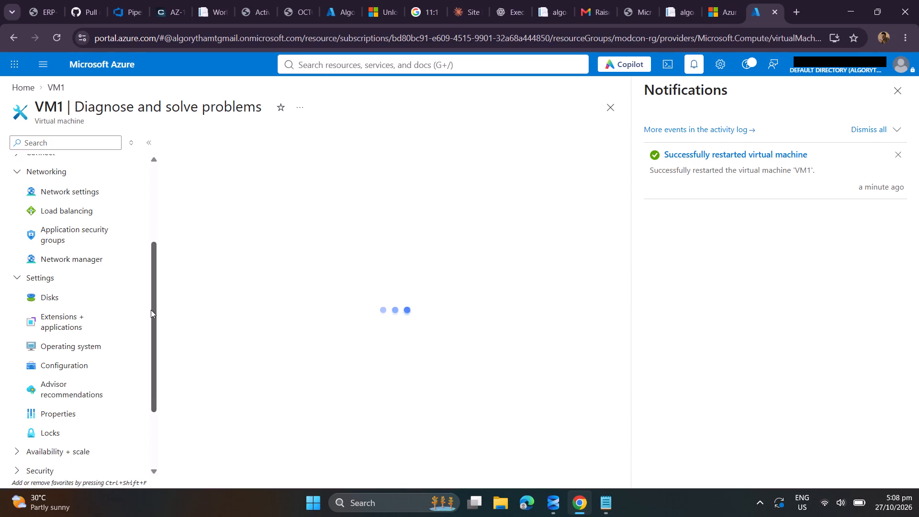
Switch to the ERP-PRIMARY Netdata dashboard, reload it and continue anonymously without signing in.
left_click(40, 6)
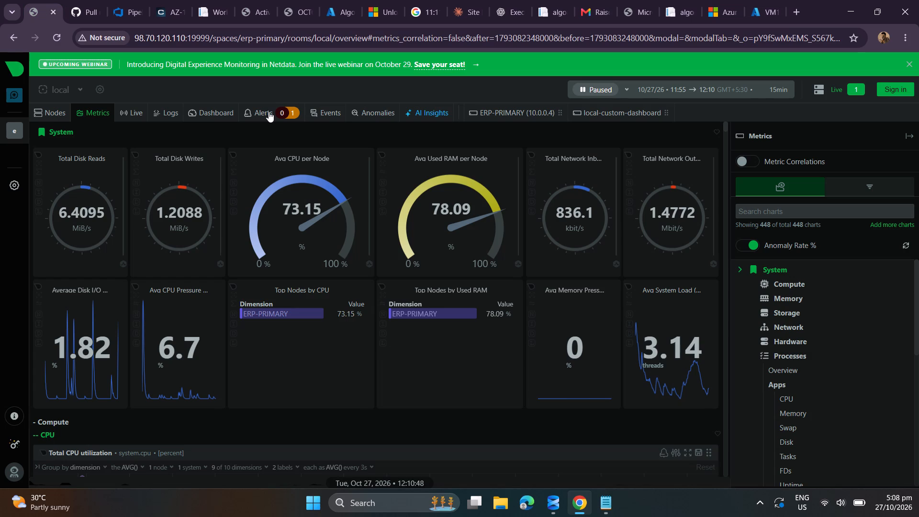
left_click(54, 38)
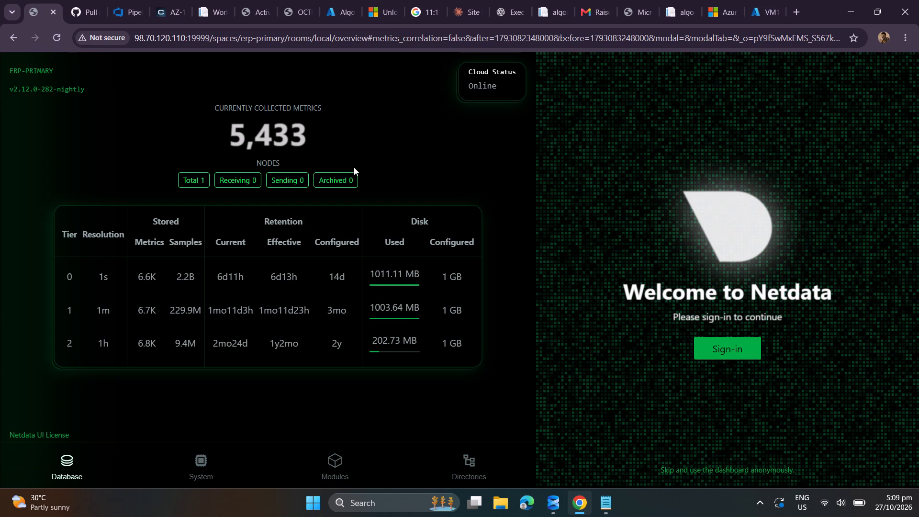
scroll(516, 231, "down", 2)
scroll(366, 271, "down", 2)
scroll(653, 185, "down", 1)
left_click(701, 469)
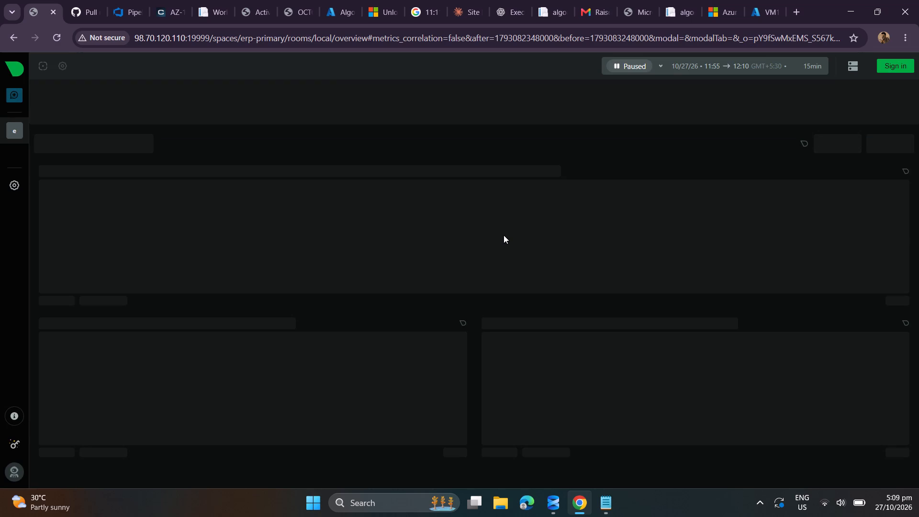
Review the Netdata system metrics overview and check its list of live nodes.
scroll(504, 235, "down", 1)
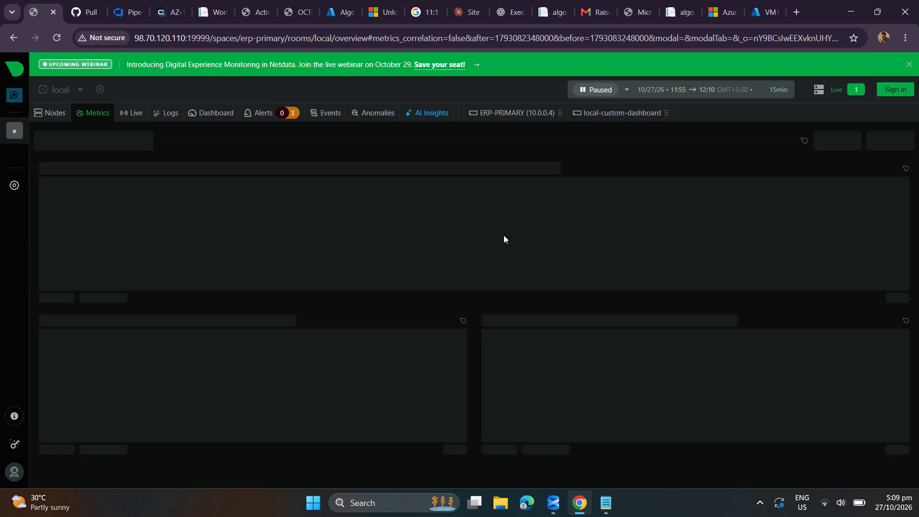
scroll(504, 235, "down", 1)
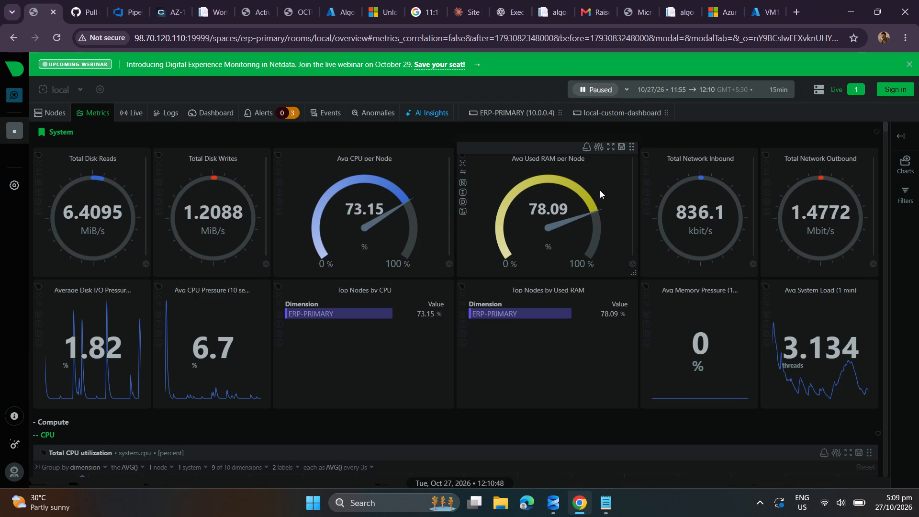
scroll(600, 190, "down", 2)
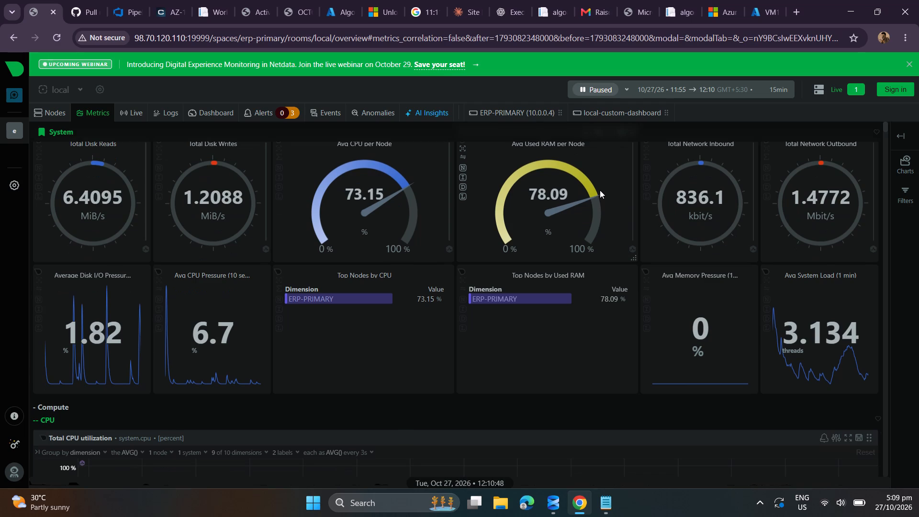
scroll(660, 144, "up", 1)
left_click(852, 89)
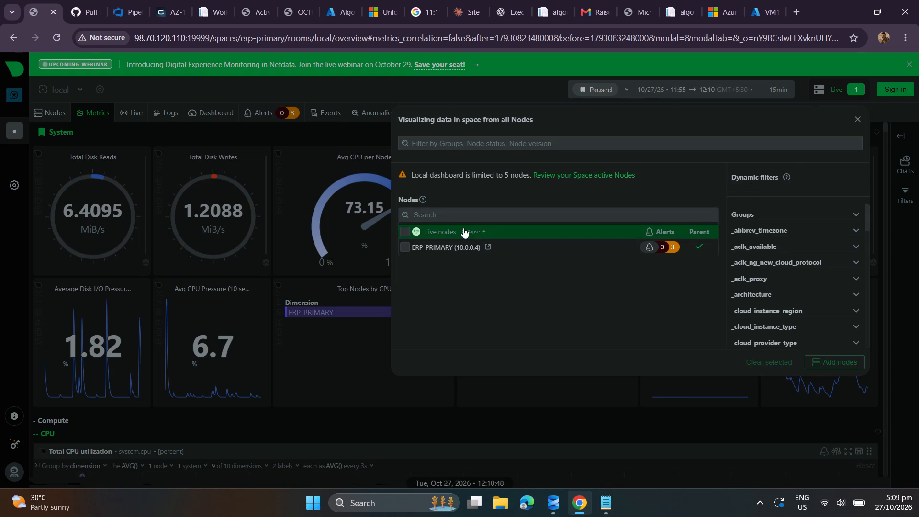
left_click(858, 123)
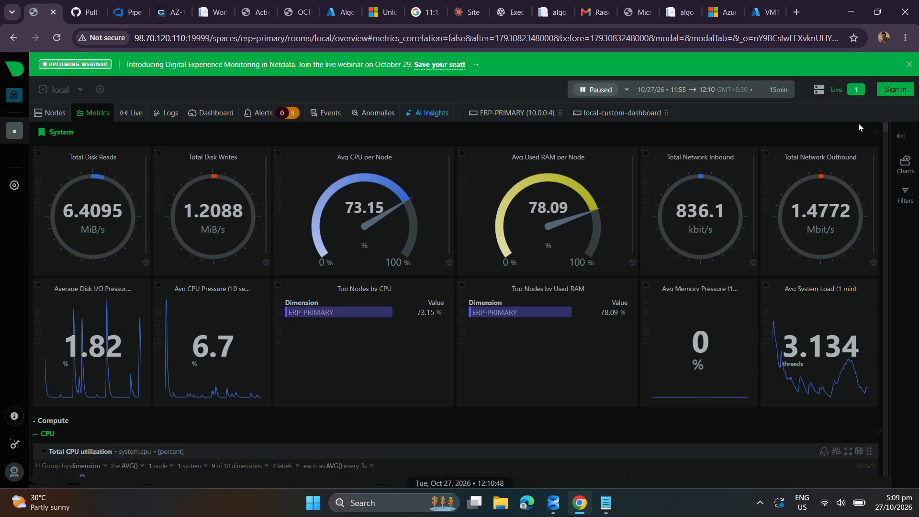
Open the live Processes function for the ERP-PRIMARY node.
left_click(121, 112)
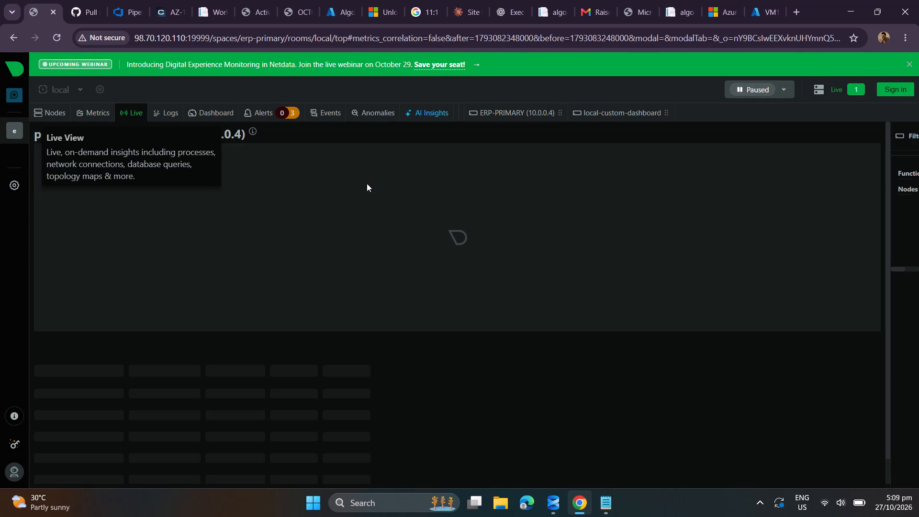
Return to the metrics overview and examine the system gauges and the Total CPU utilization chart with its timeframe comparison.
left_click(96, 111)
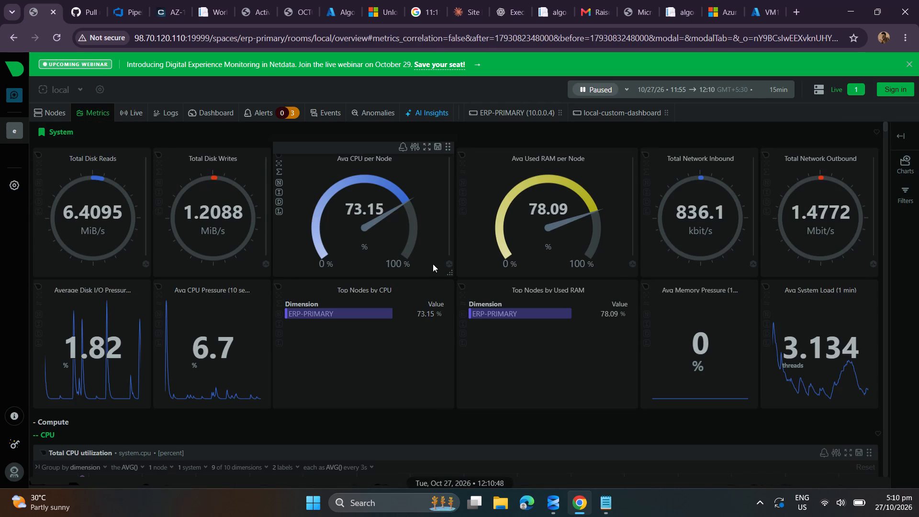
scroll(558, 315, "down", 2)
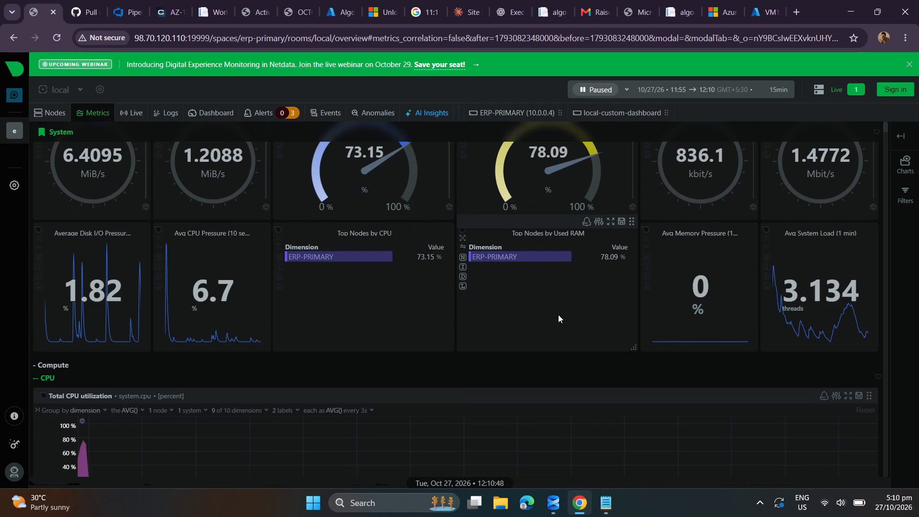
scroll(558, 315, "down", 3)
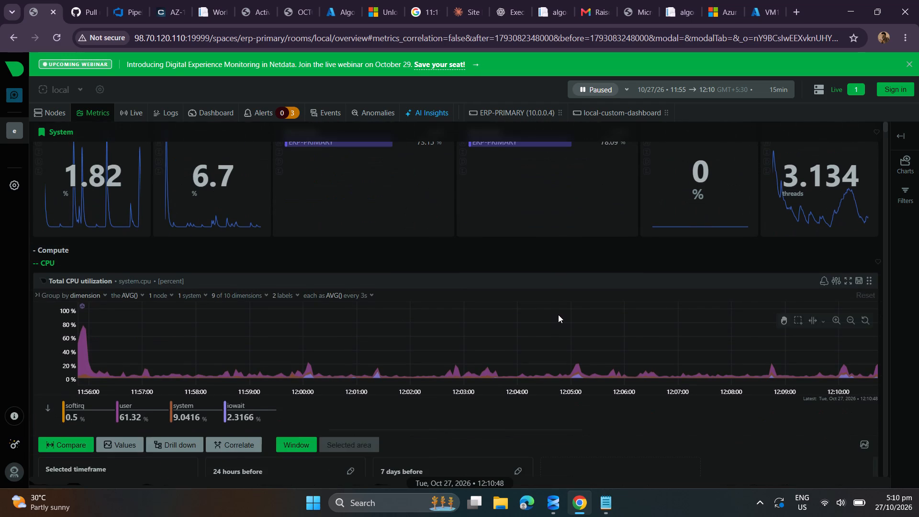
scroll(558, 315, "down", 3)
scroll(558, 315, "up", 3)
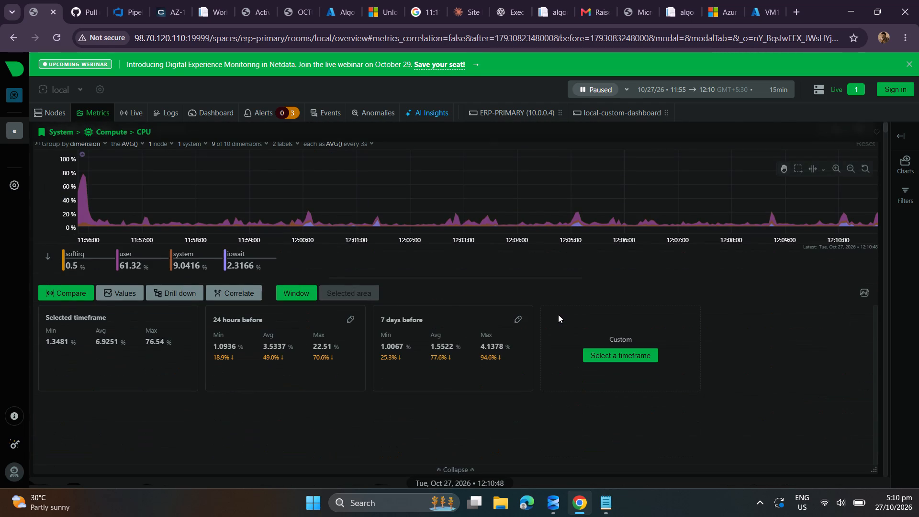
scroll(558, 315, "up", 4)
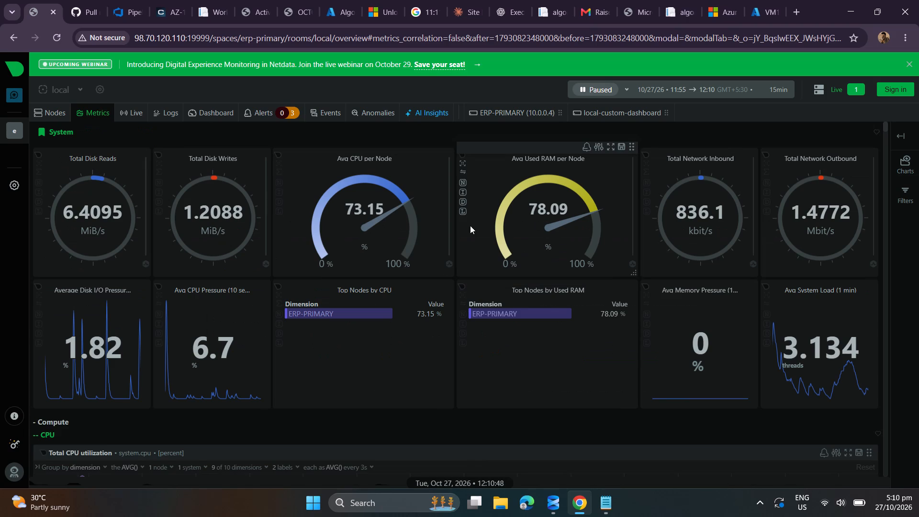
Go back to VM1 in the Azure portal and reselect its Diagnose and solve problems page.
left_click(767, 9)
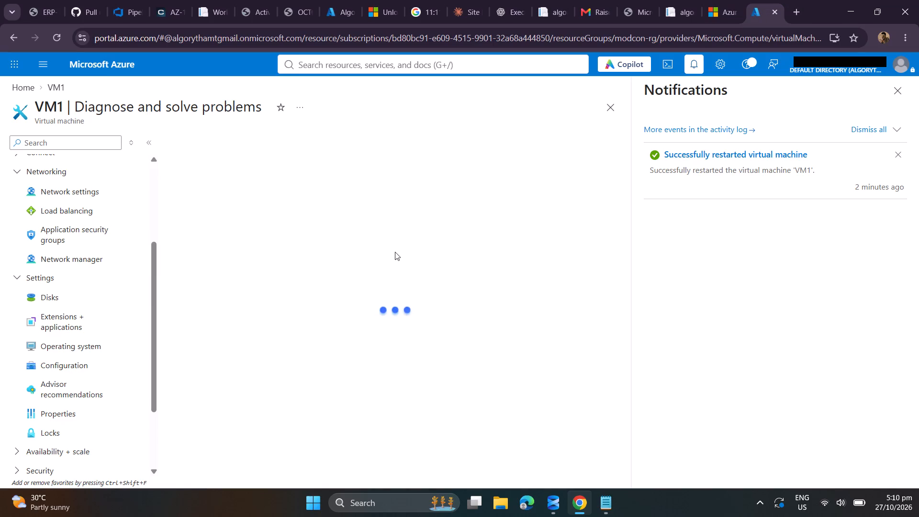
scroll(395, 252, "down", 1)
scroll(98, 319, "down", 3)
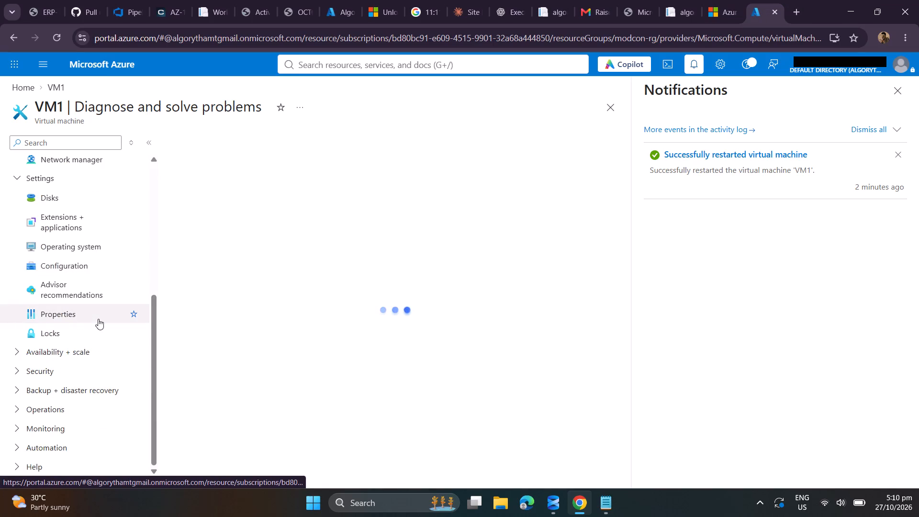
scroll(98, 319, "up", 2)
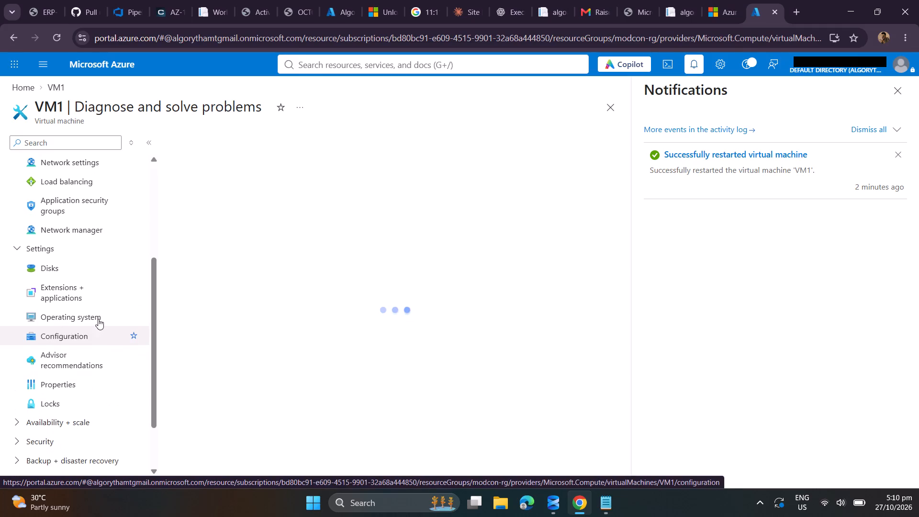
scroll(98, 319, "up", 2)
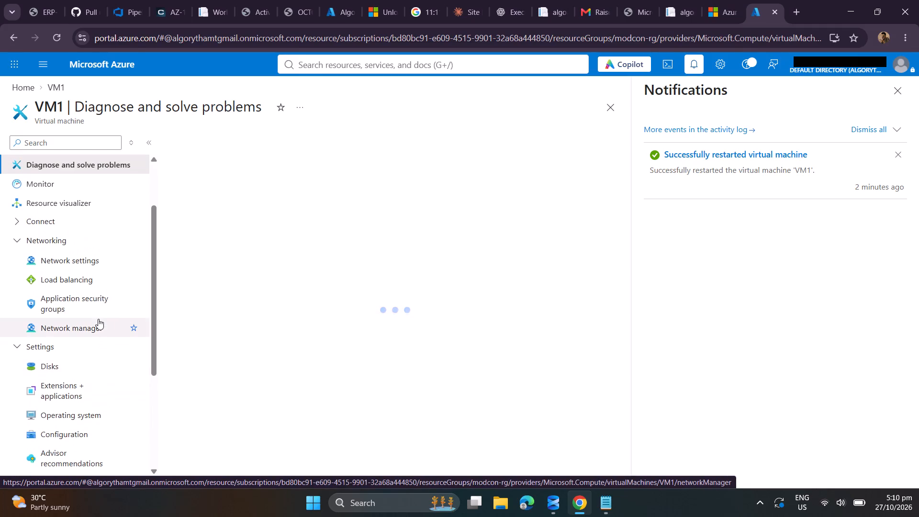
scroll(71, 282, "up", 1)
scroll(71, 282, "down", 1)
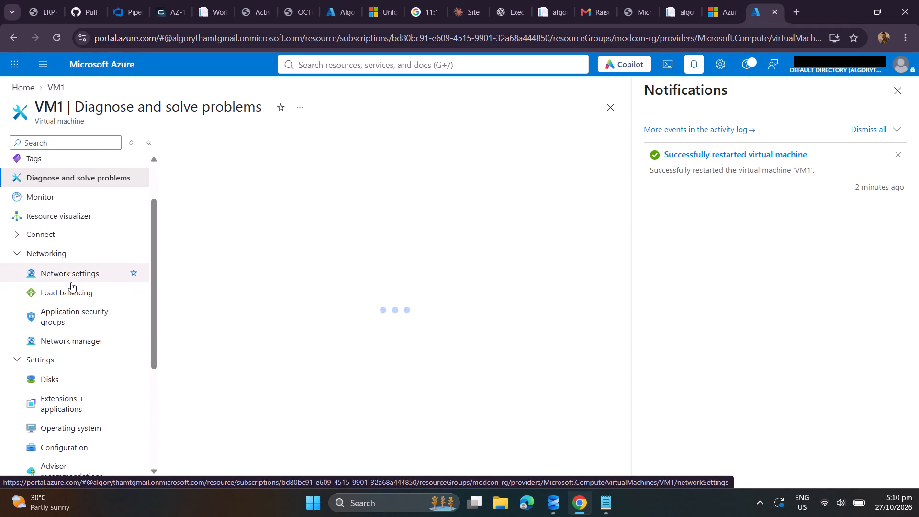
scroll(71, 282, "up", 2)
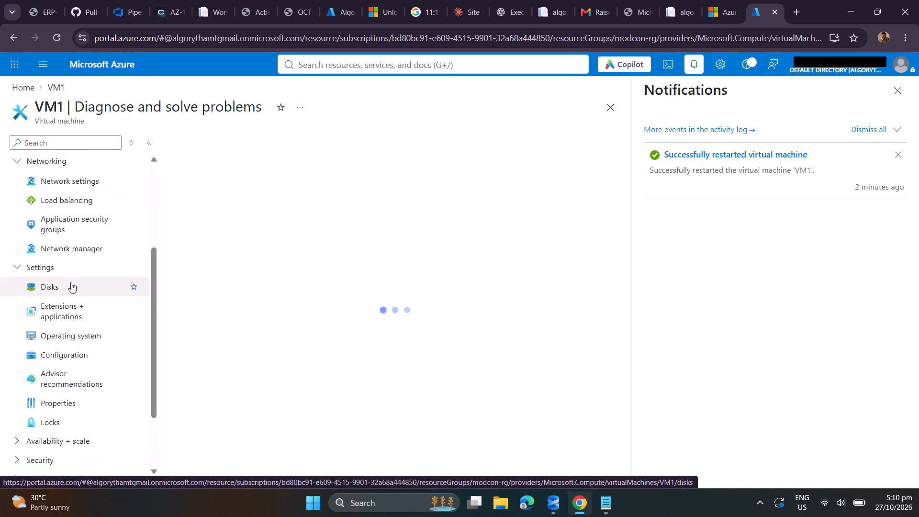
scroll(71, 282, "up", 3)
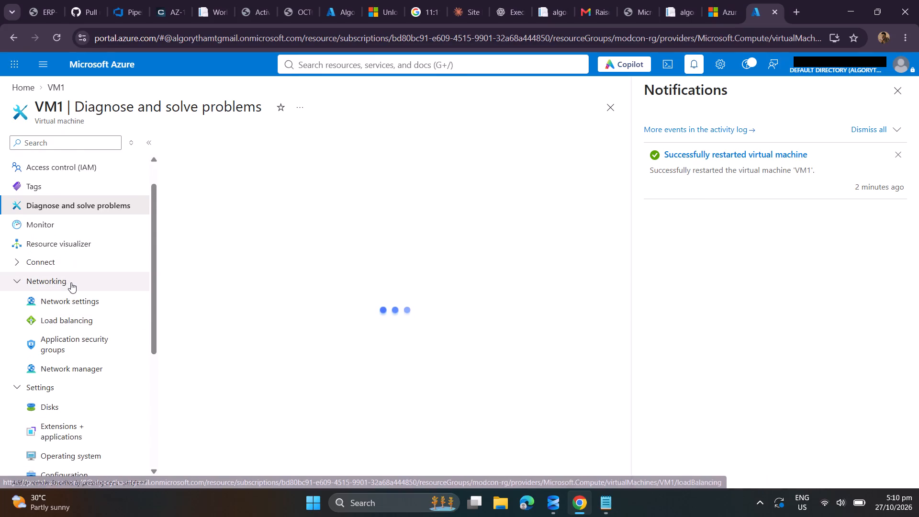
scroll(71, 282, "up", 1)
left_click(64, 245)
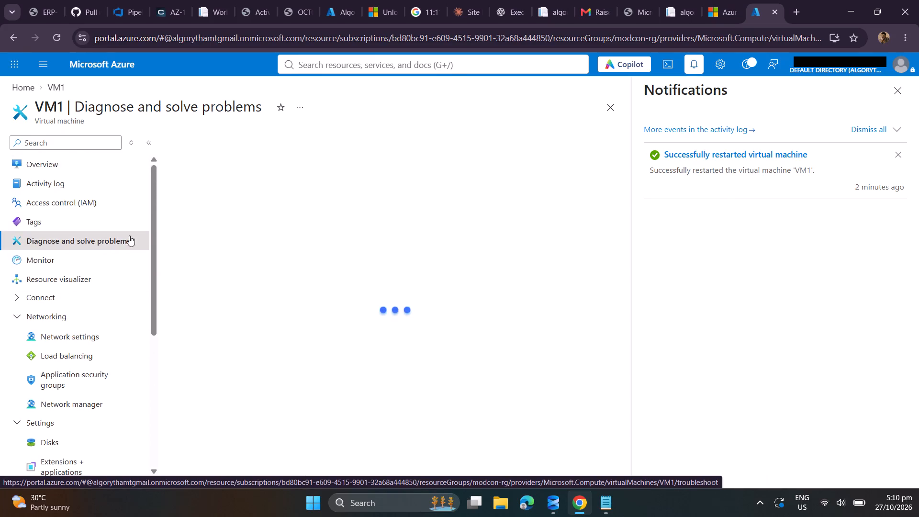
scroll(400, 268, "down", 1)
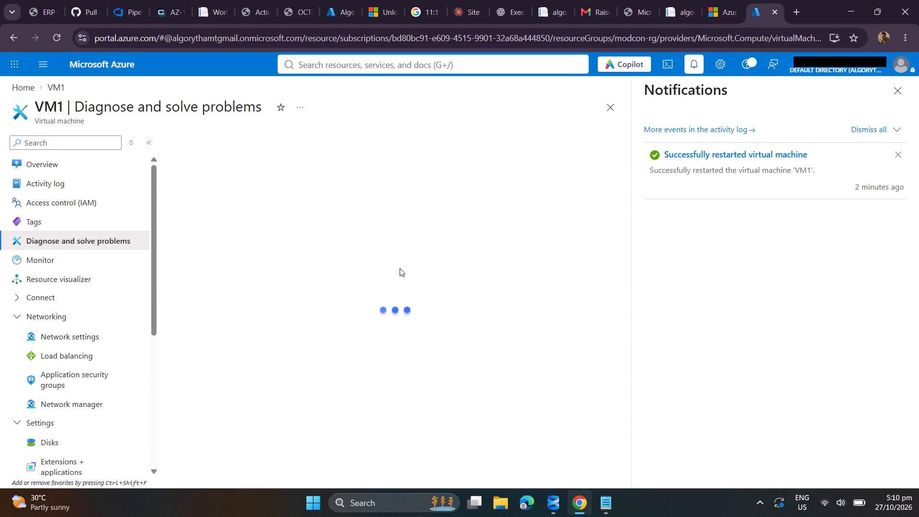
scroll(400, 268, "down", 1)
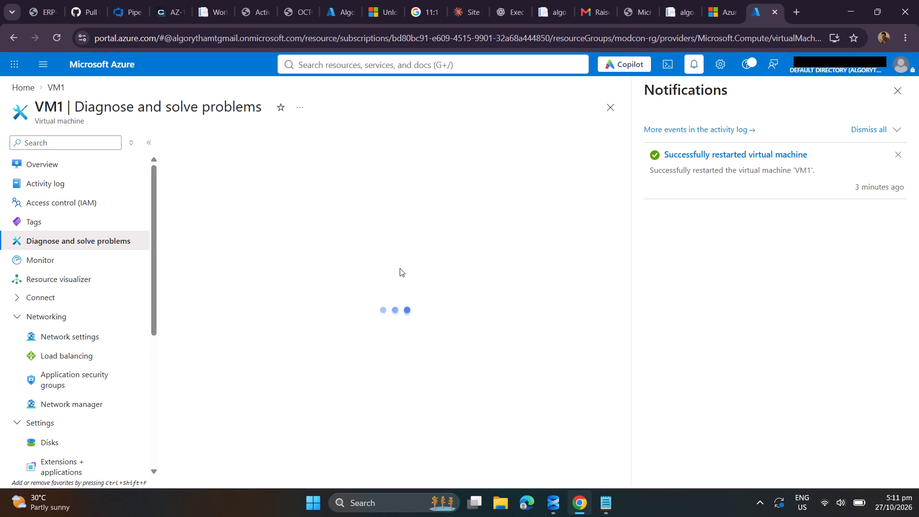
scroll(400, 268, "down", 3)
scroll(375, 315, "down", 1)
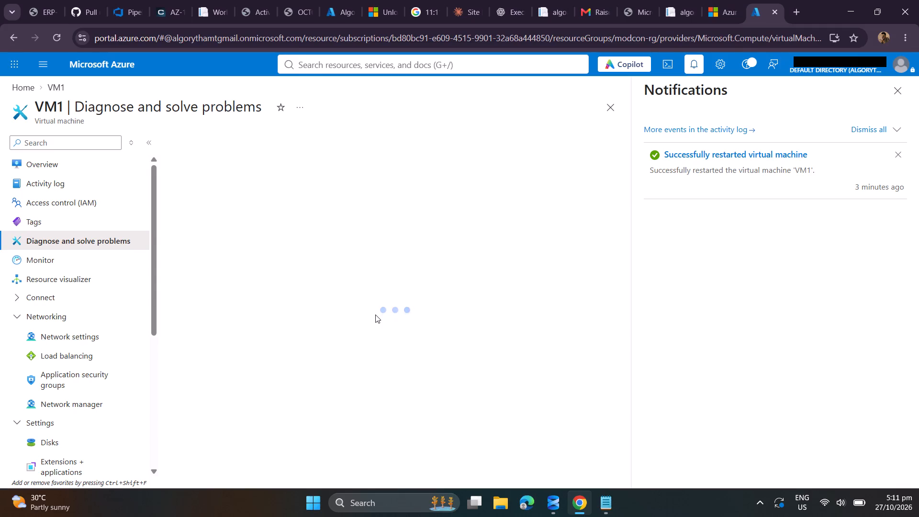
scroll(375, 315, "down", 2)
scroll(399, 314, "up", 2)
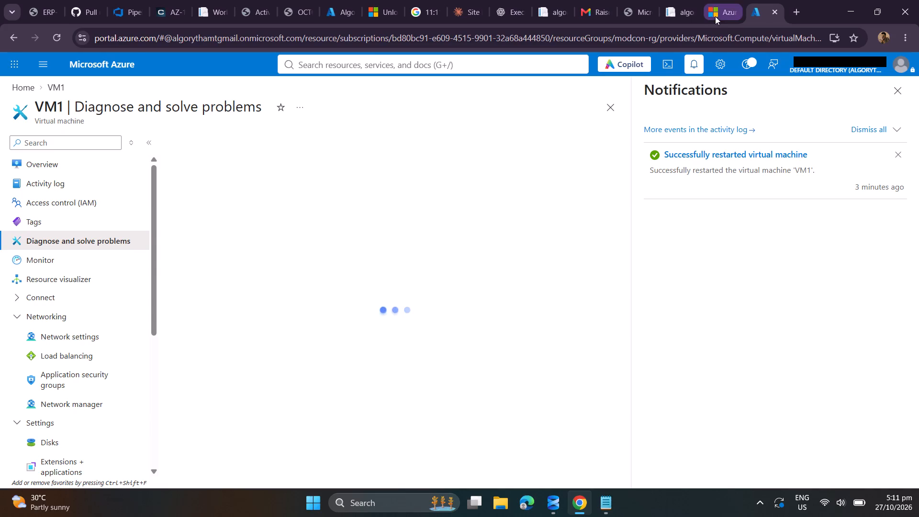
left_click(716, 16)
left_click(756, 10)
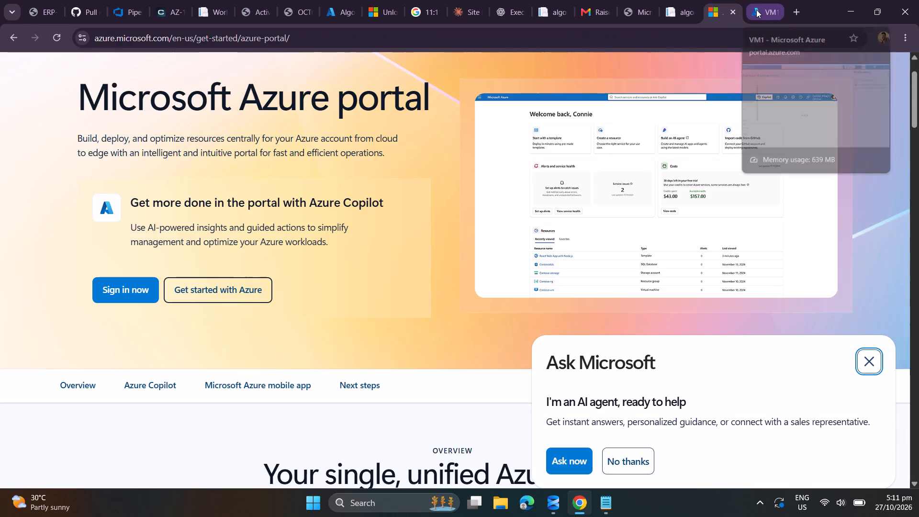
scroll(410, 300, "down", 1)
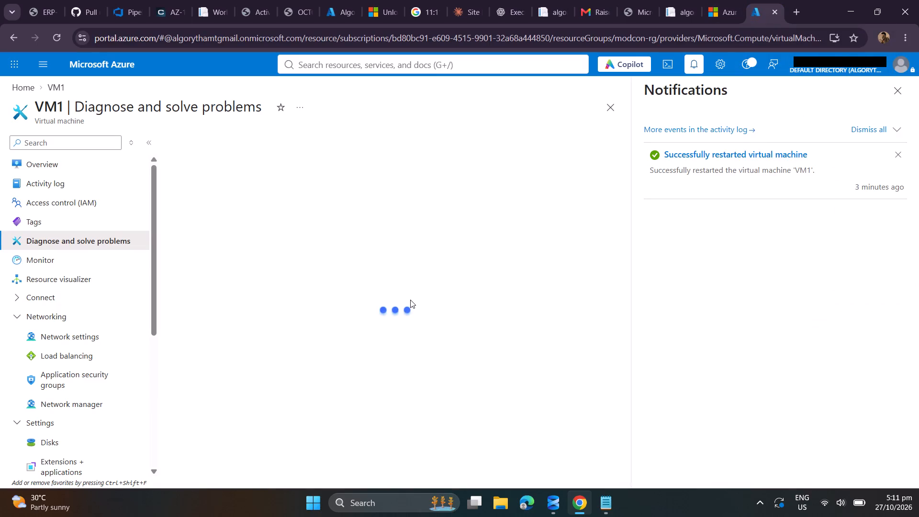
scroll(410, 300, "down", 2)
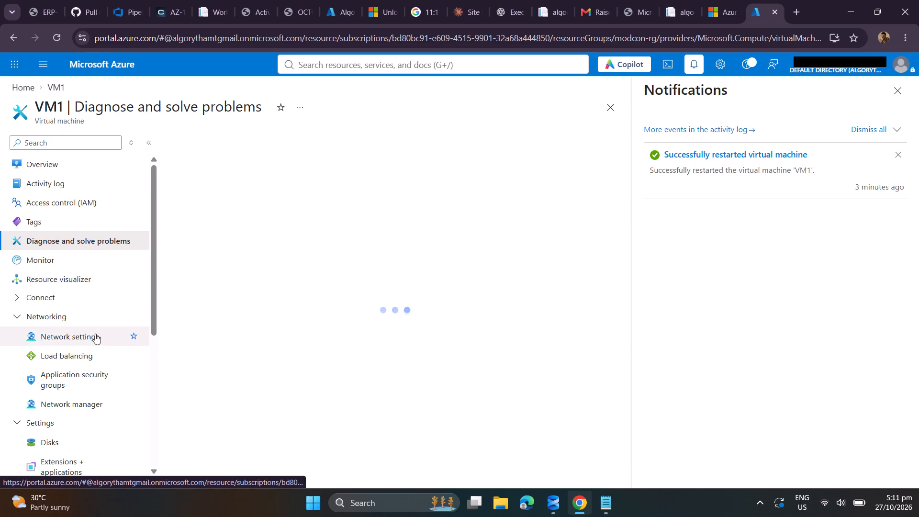
Open VM1's Network manager page and look over its Get started information.
left_click(89, 395)
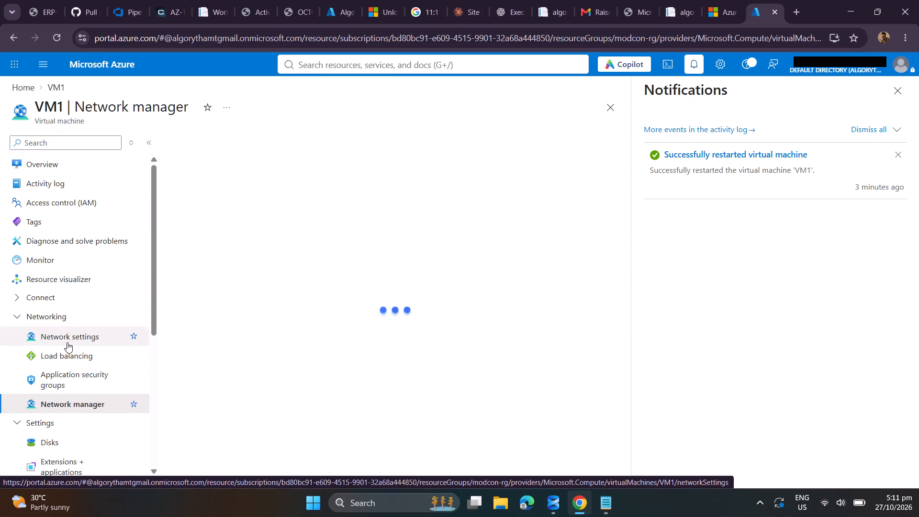
scroll(72, 297, "up", 1)
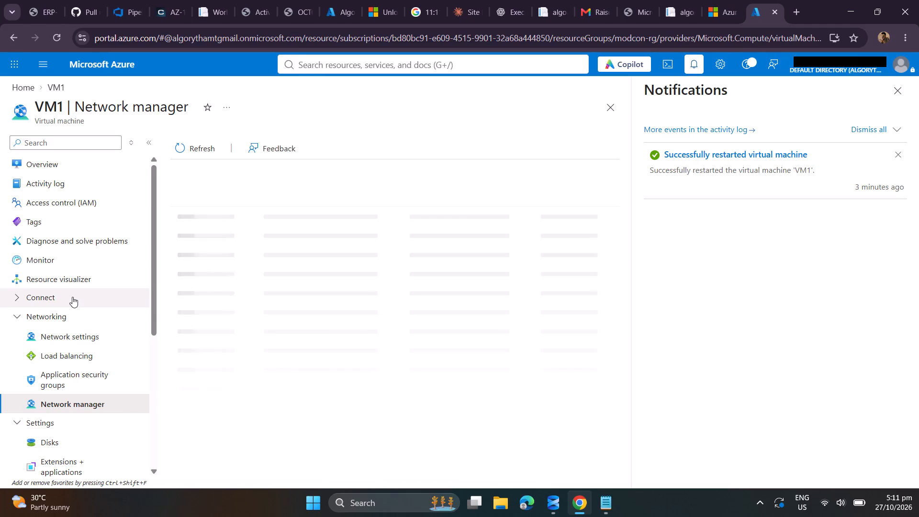
scroll(72, 297, "up", 1)
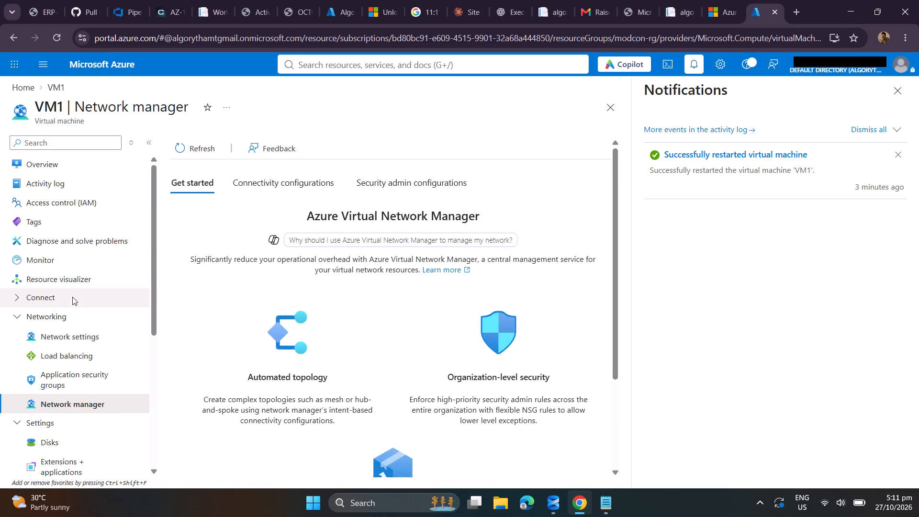
scroll(72, 297, "up", 2)
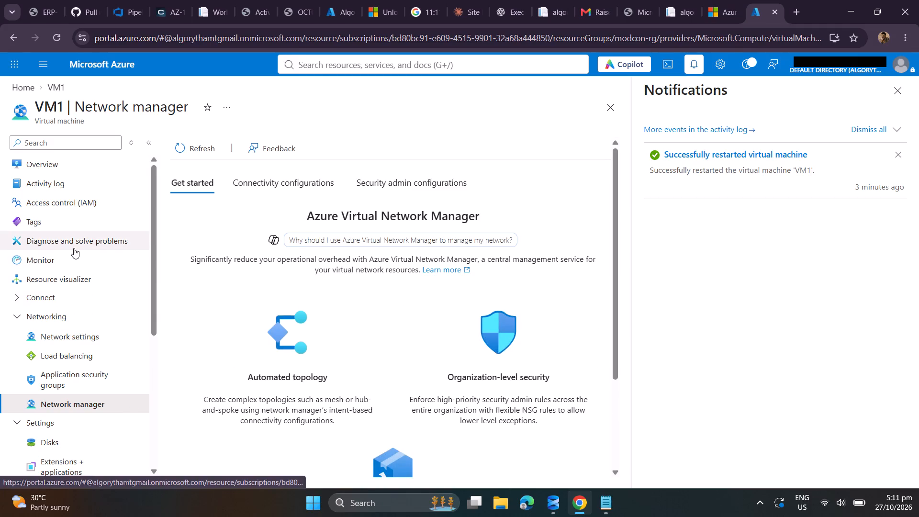
Reopen VM1's Diagnose and solve problems page and review the common problem categories and support resources.
left_click(74, 248)
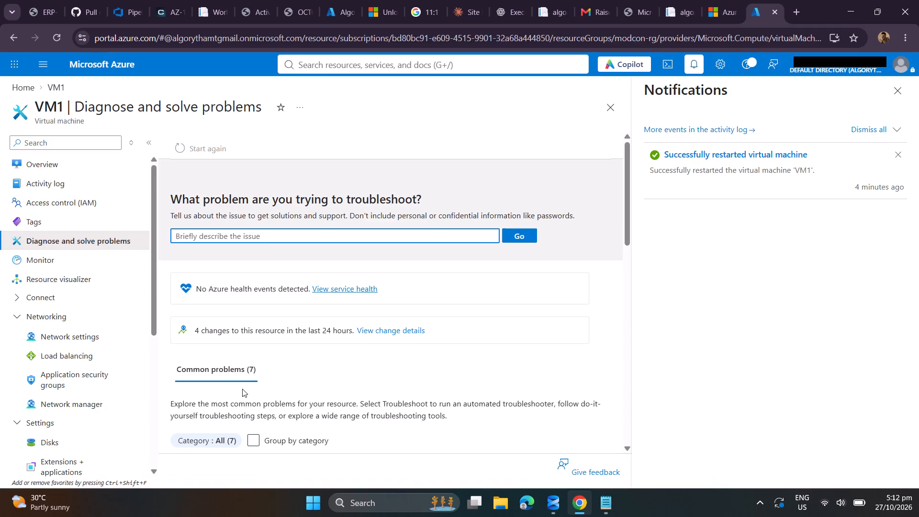
scroll(276, 393, "down", 3)
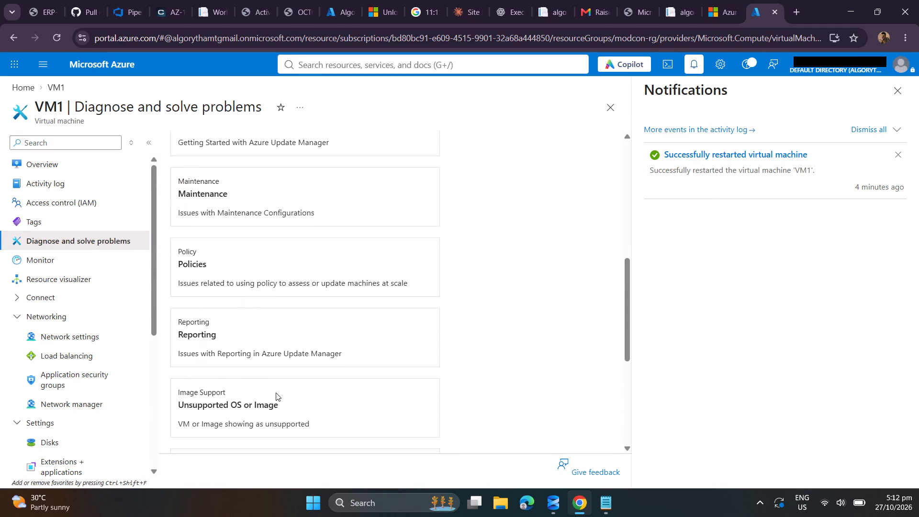
scroll(276, 393, "down", 1)
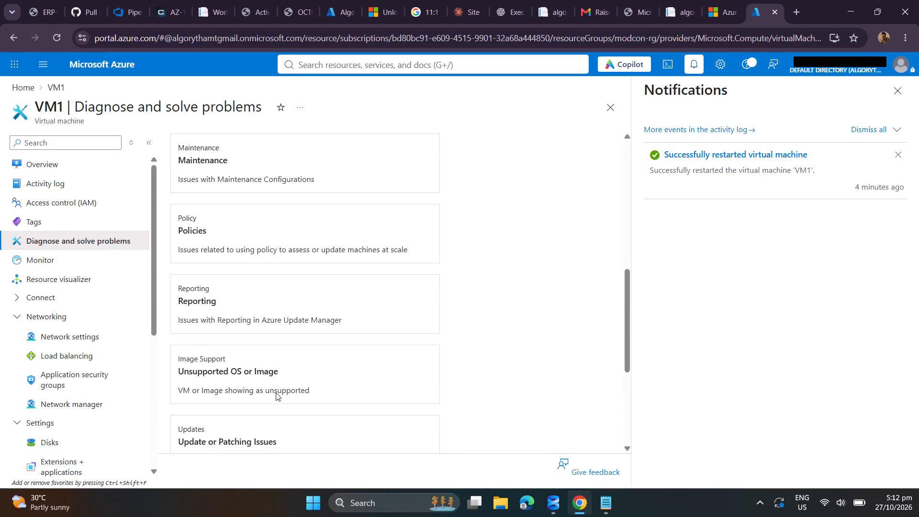
scroll(276, 393, "down", 3)
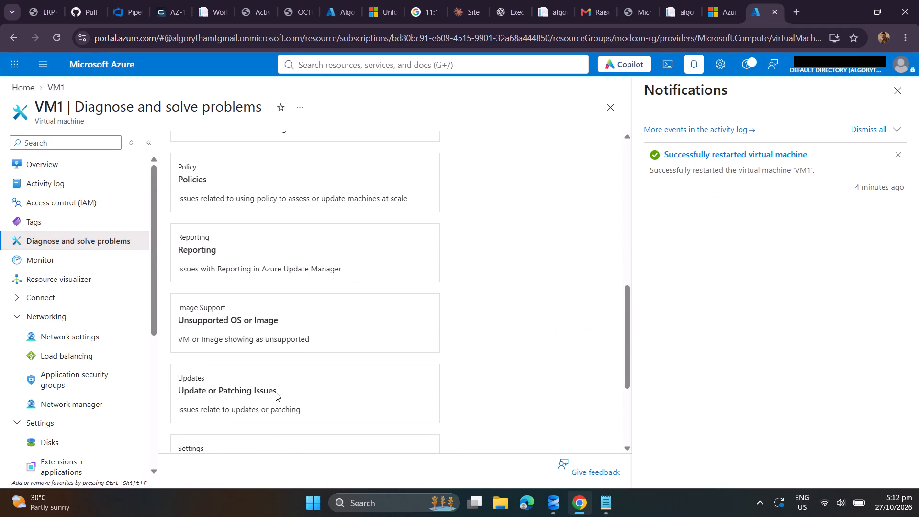
scroll(276, 393, "down", 1)
scroll(276, 393, "up", 1)
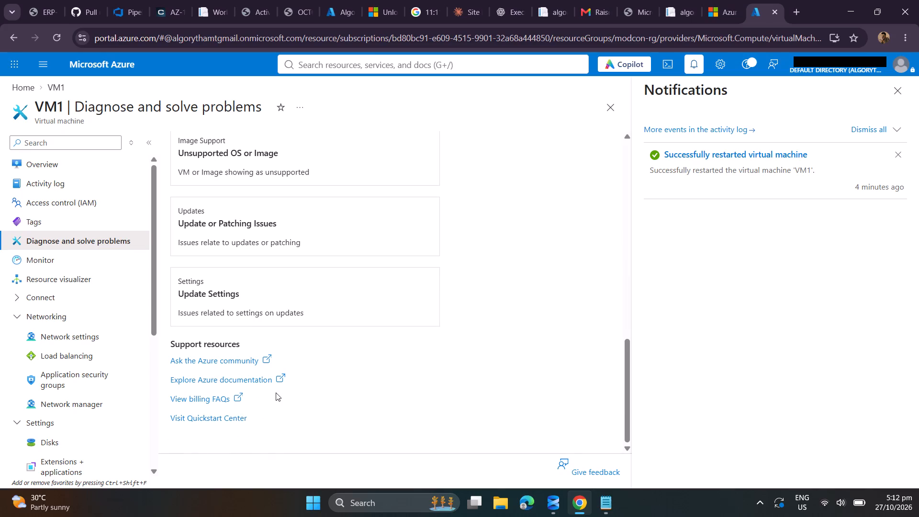
scroll(276, 393, "up", 2)
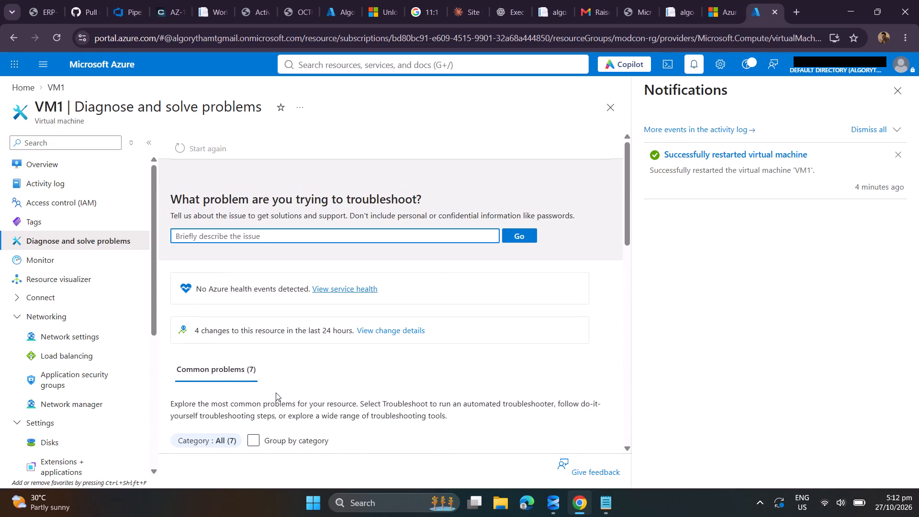
View the change details for VM1 and open the first resource update listed in Change Analysis.
left_click(382, 330)
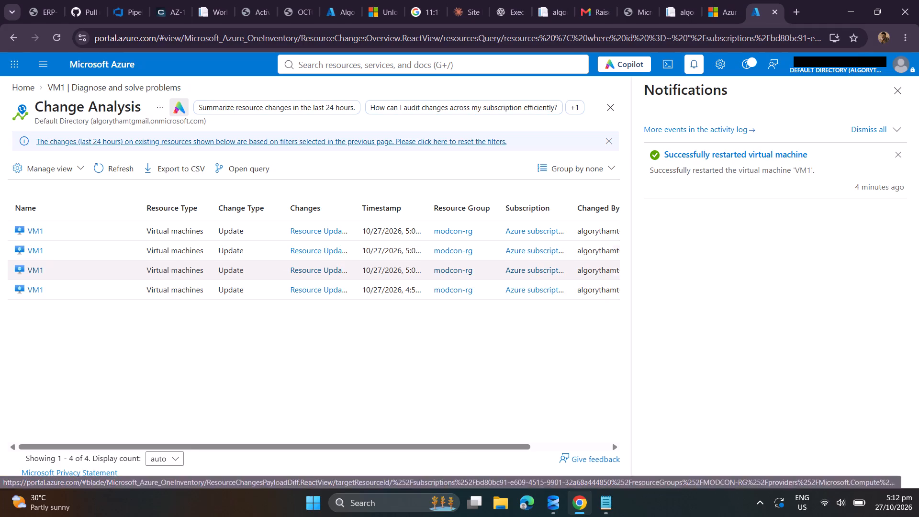
left_click(331, 229)
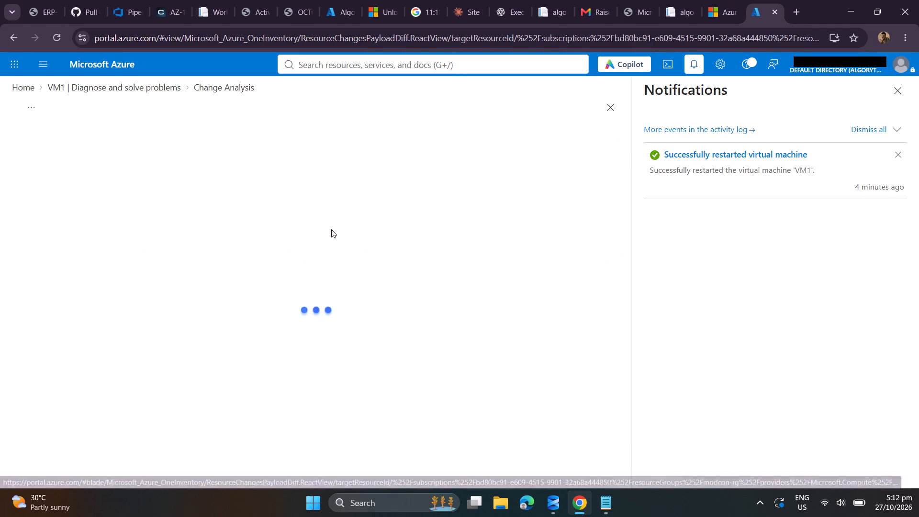